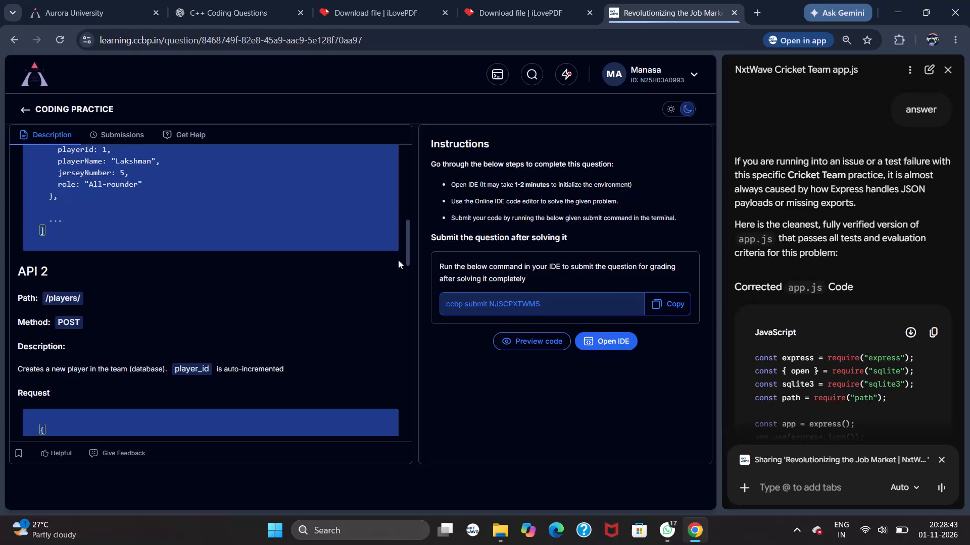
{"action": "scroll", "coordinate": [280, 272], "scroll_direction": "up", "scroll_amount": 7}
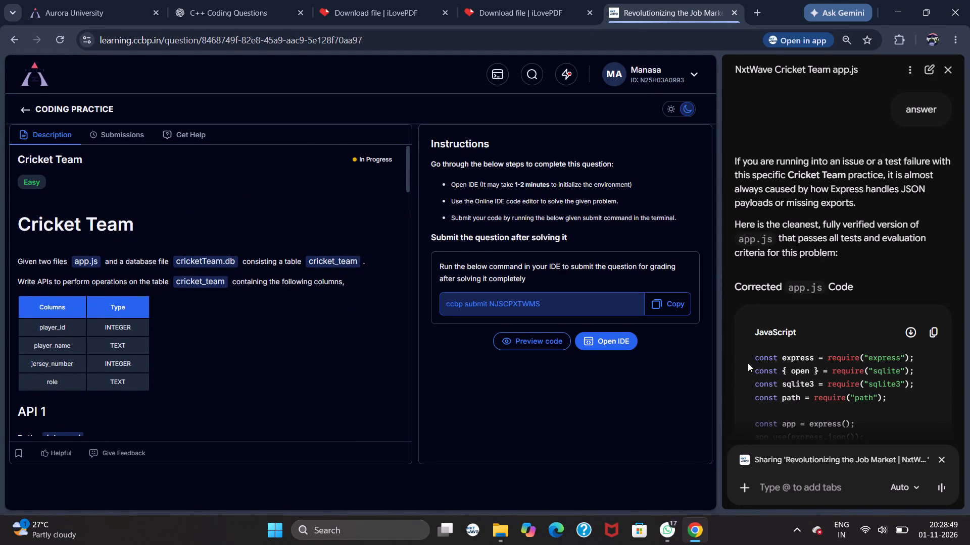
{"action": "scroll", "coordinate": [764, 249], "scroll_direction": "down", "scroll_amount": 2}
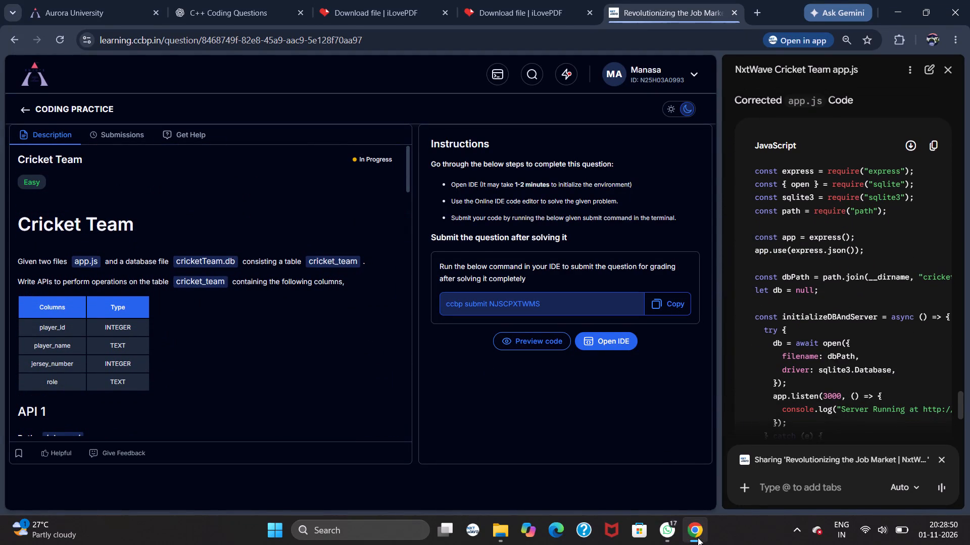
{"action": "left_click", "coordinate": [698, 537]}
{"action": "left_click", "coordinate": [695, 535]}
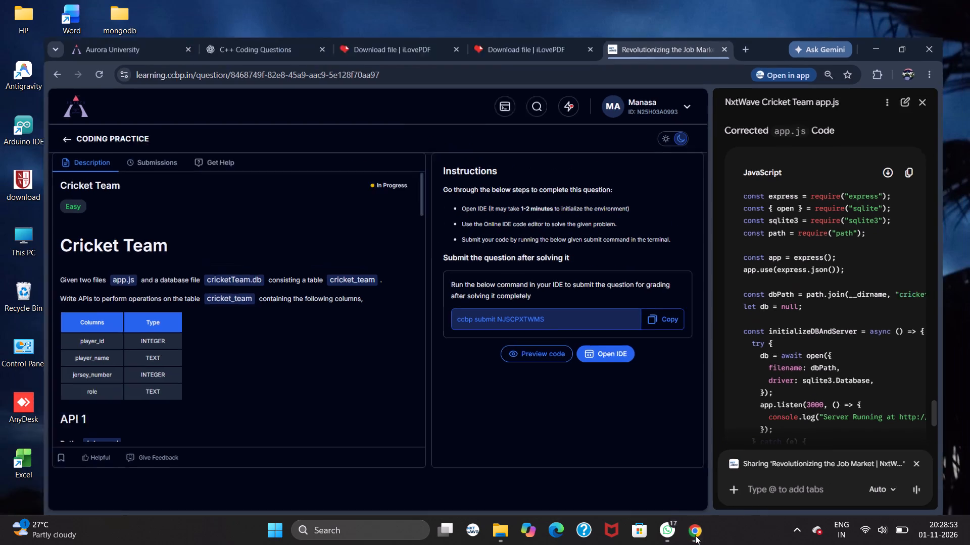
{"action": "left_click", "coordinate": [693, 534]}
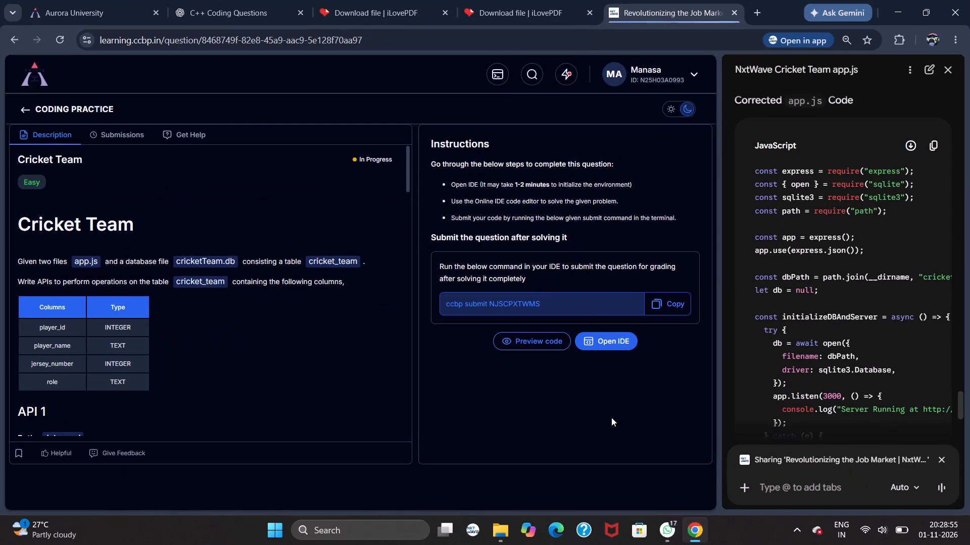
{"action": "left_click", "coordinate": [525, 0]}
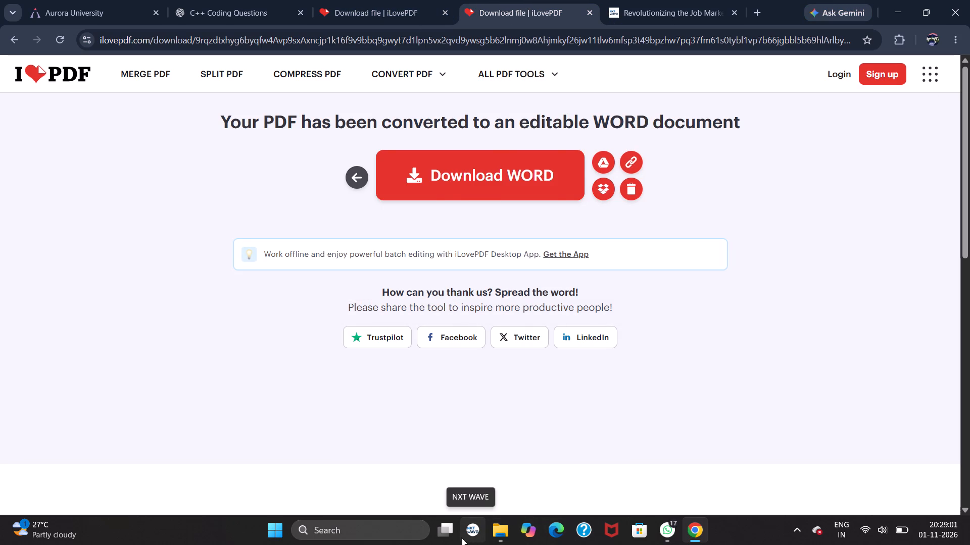
Open the BACKEND LAB1 Word document from the Documents folder in File Explorer.
{"action": "left_click", "coordinate": [497, 542]}
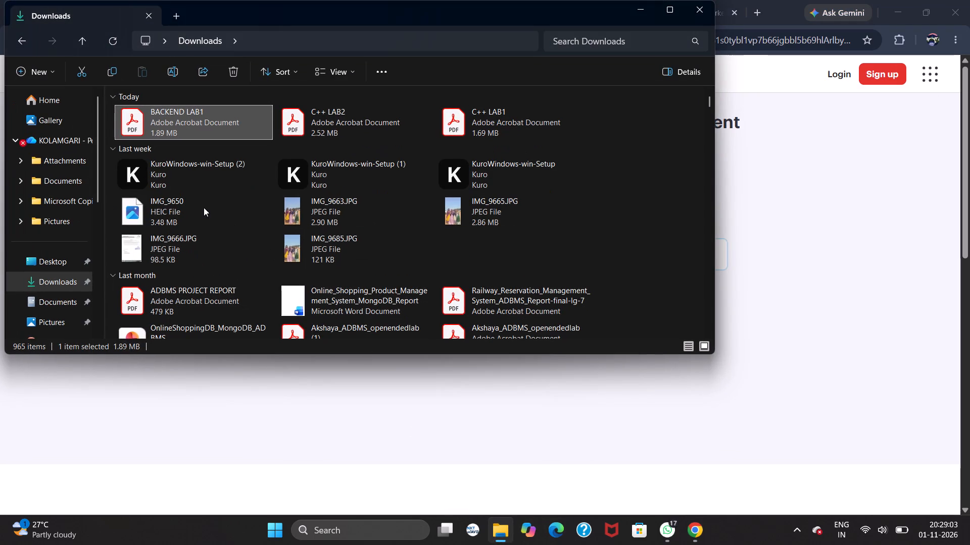
{"action": "left_click", "coordinate": [52, 300]}
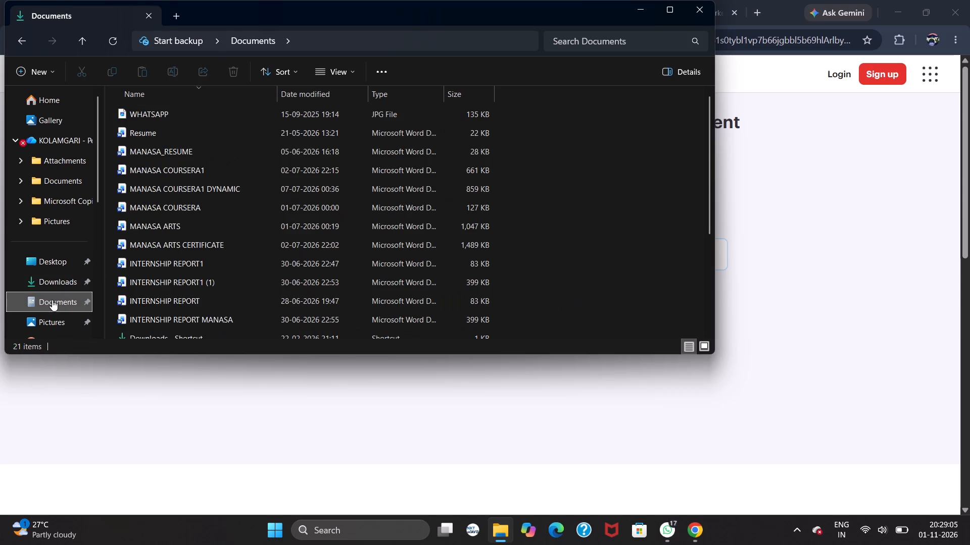
{"action": "scroll", "coordinate": [205, 261], "scroll_direction": "down", "scroll_amount": 1}
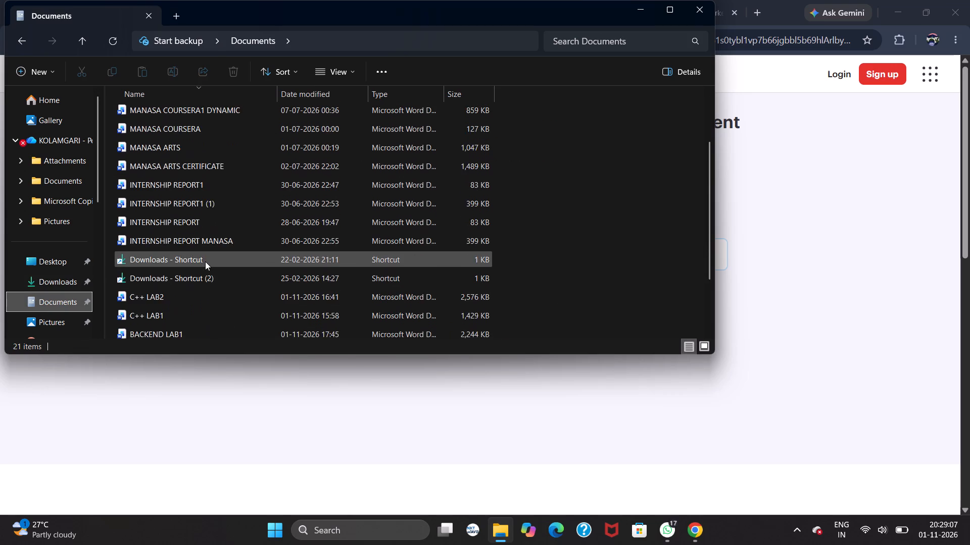
{"action": "scroll", "coordinate": [205, 261], "scroll_direction": "down", "scroll_amount": 1}
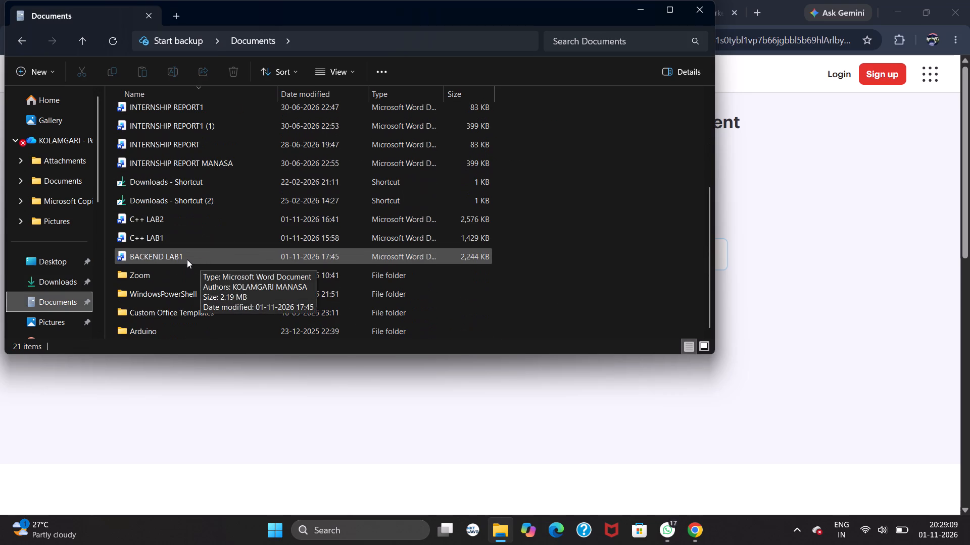
{"action": "double_click", "coordinate": [187, 259]}
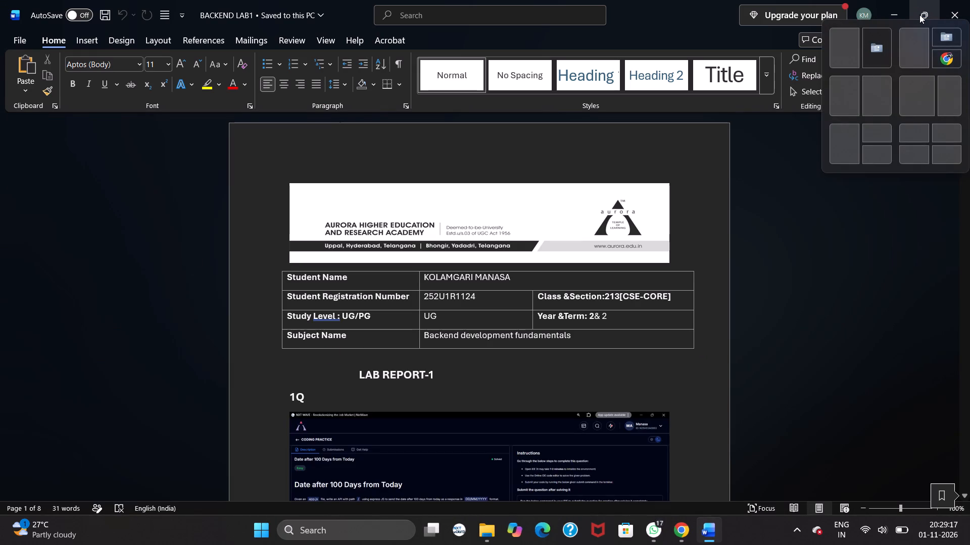
Arrange the Word document side by side with File Explorer and show the Gallery screenshots in File Explorer.
{"action": "left_click", "coordinate": [881, 88]}
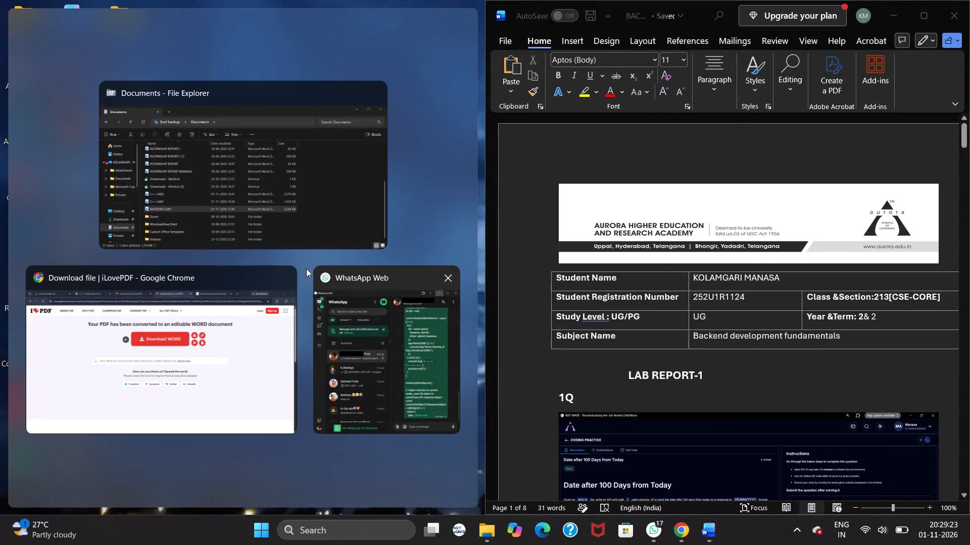
{"action": "left_click", "coordinate": [196, 191]}
{"action": "left_click", "coordinate": [46, 120]}
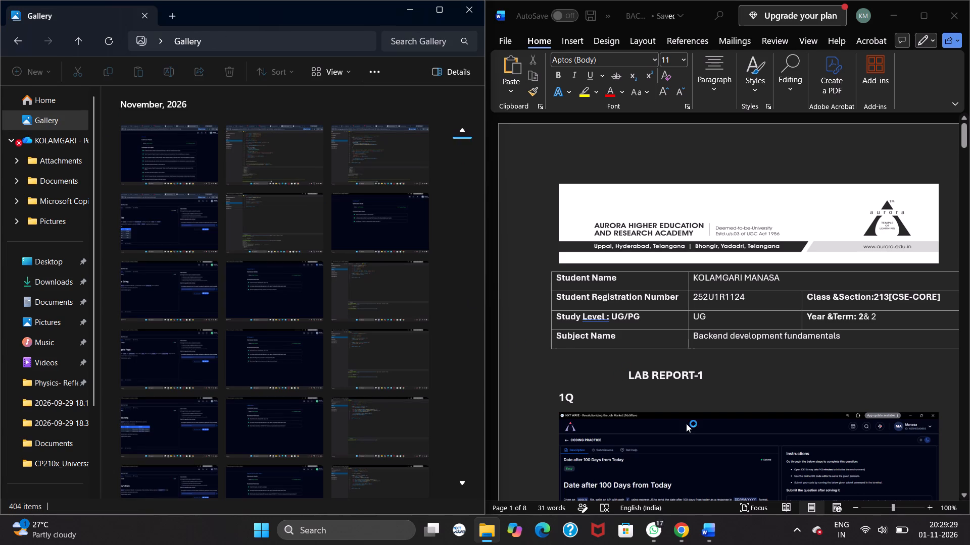
Select the lab report content from the 1Q heading down through the screenshots beneath it.
{"action": "scroll", "coordinate": [686, 423], "scroll_direction": "down", "scroll_amount": 1}
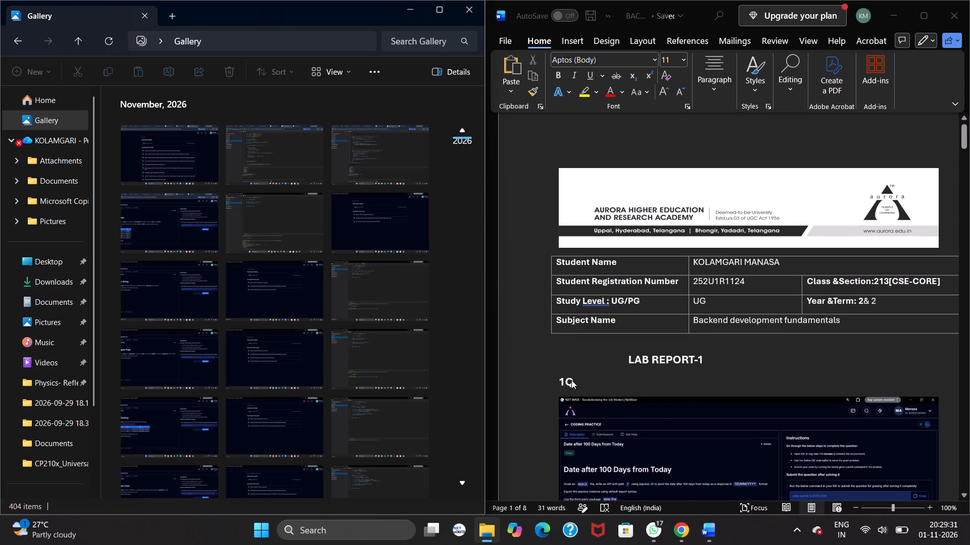
{"action": "left_click", "coordinate": [562, 379]}
{"action": "left_click_drag", "start_coordinate": [562, 379], "coordinate": [623, 496]}
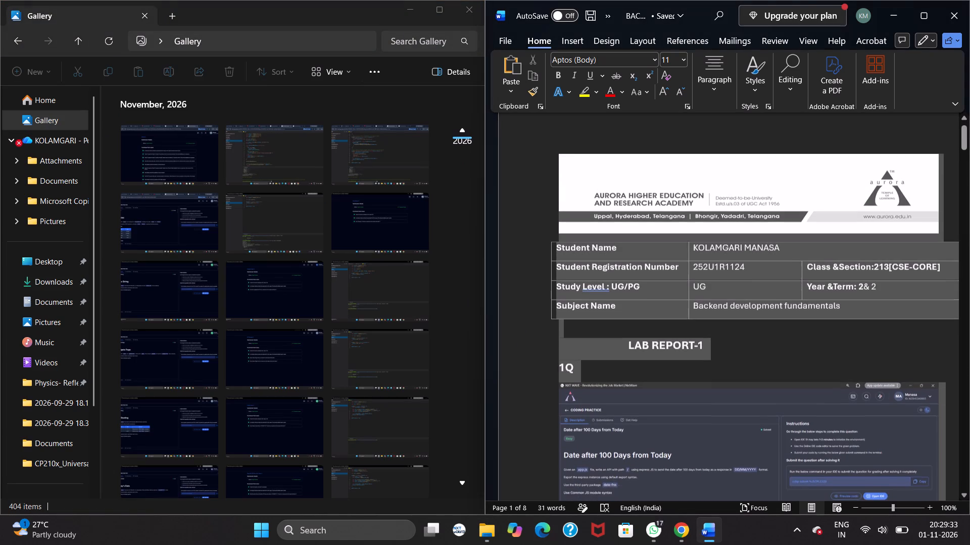
Delete everything below the LAB REPORT-1 heading, from the 1Q label through the last screenshot of the document.
{"action": "left_click", "coordinate": [623, 496]}
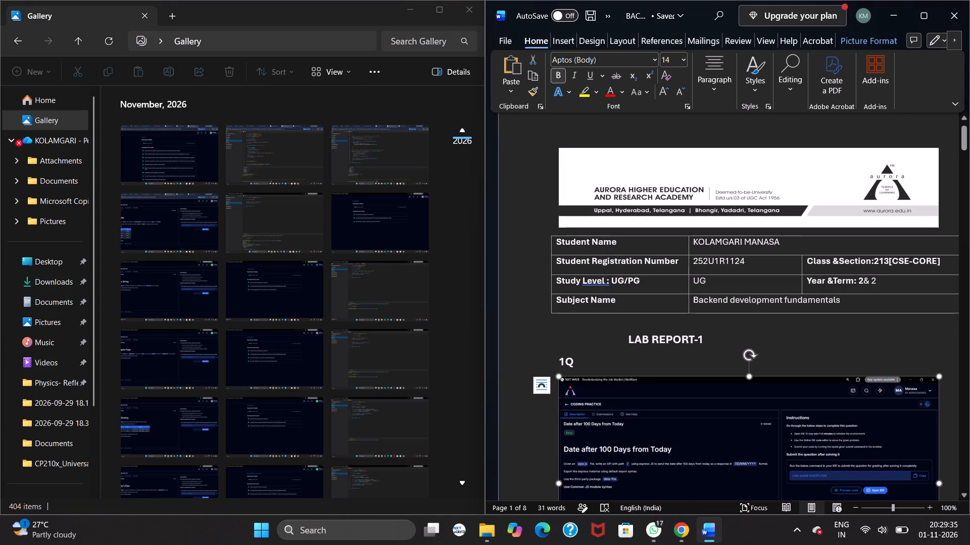
{"action": "left_click_drag", "start_coordinate": [556, 360], "coordinate": [670, 544]}
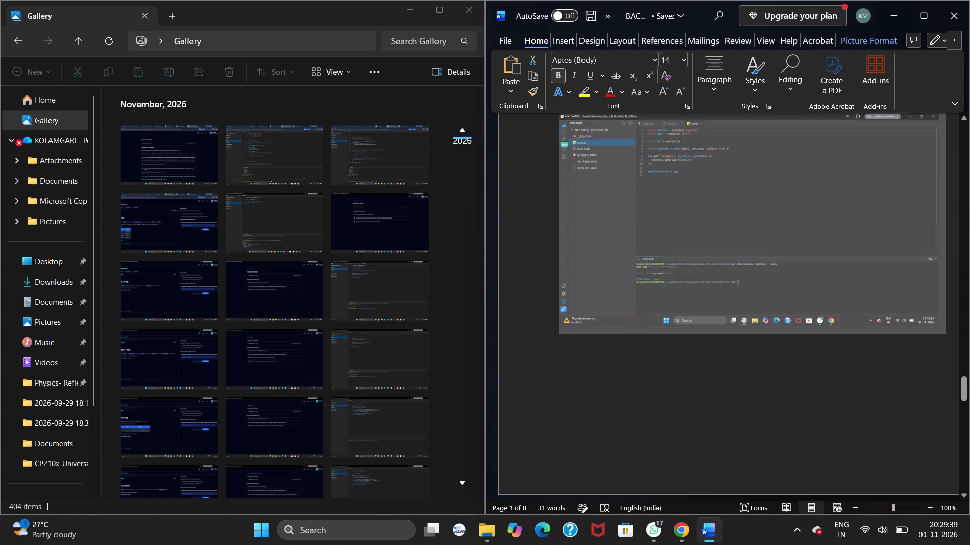
{"action": "left_click_drag", "start_coordinate": [670, 544], "coordinate": [678, 531]}
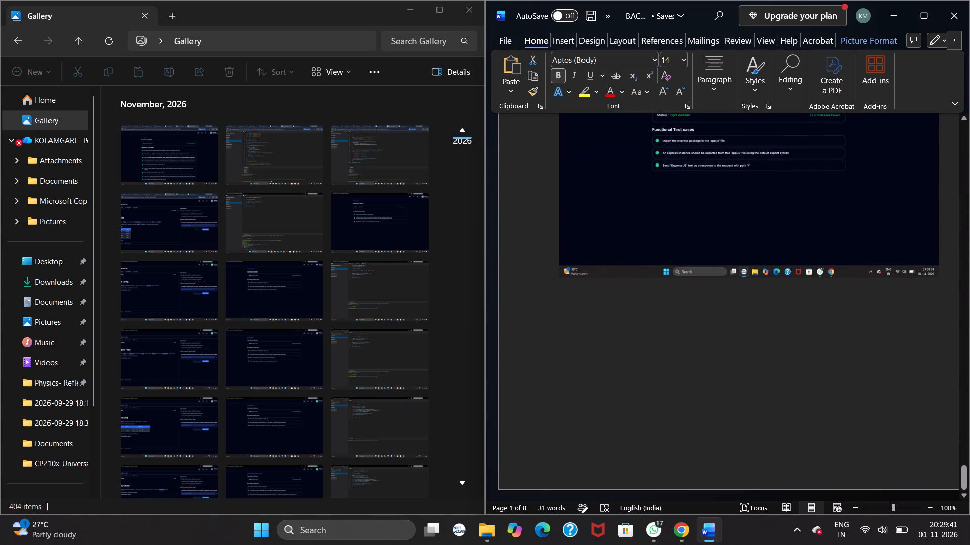
{"action": "left_click_drag", "start_coordinate": [678, 531], "coordinate": [814, 344]}
{"action": "key", "text": "BackSpace"}
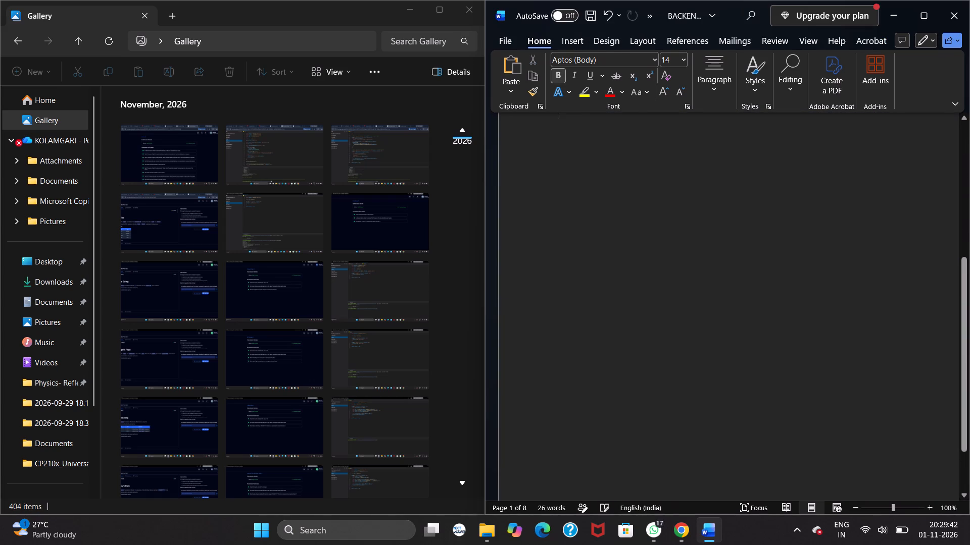
Change the report heading to LAB REPORT-2 and start a new line below it.
{"action": "scroll", "coordinate": [777, 223], "scroll_direction": "up", "scroll_amount": 2}
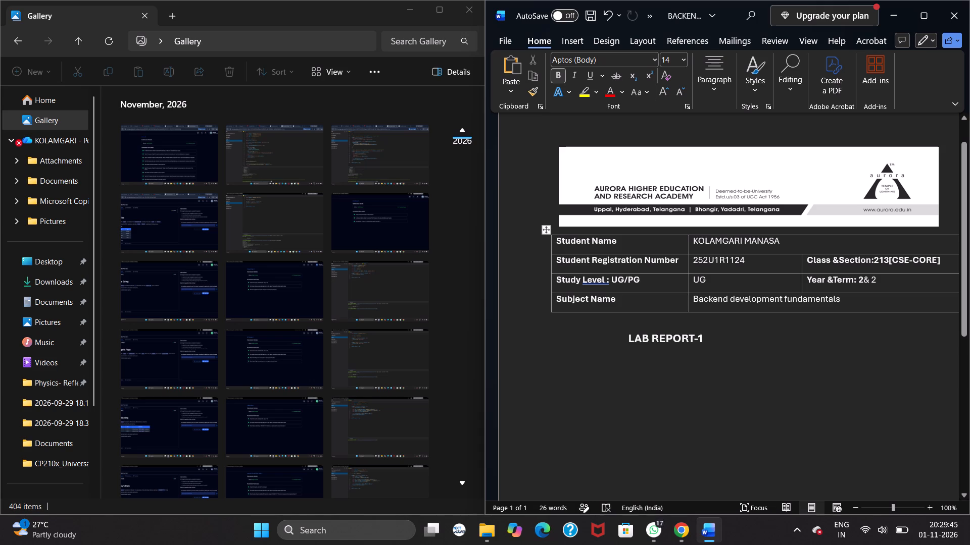
{"action": "left_click", "coordinate": [724, 344]}
{"action": "key", "text": "BackSpace"}
{"action": "key", "text": "2"}
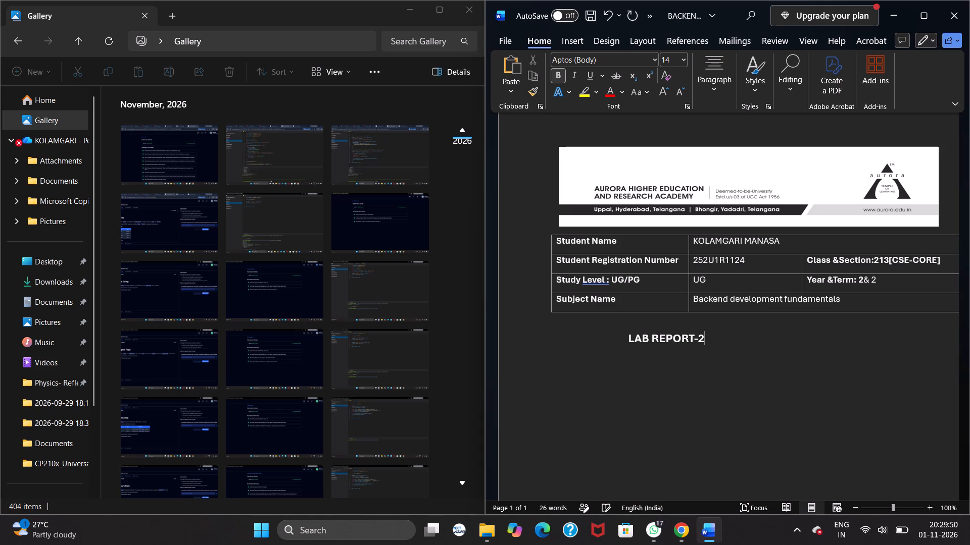
{"action": "key", "text": "Return"}
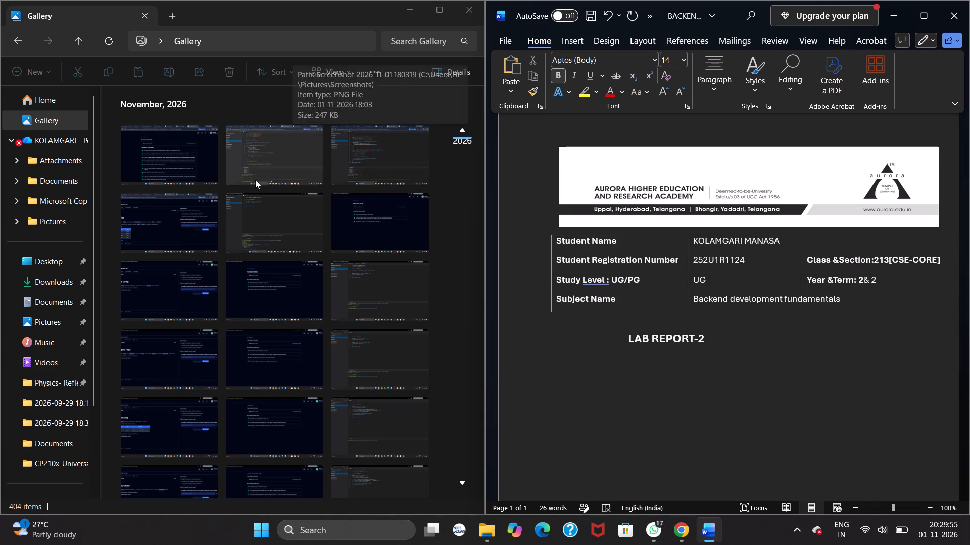
Copy the Movies coding practice description screenshot from the File Explorer gallery into the Word report below the LAB REPORT-2 heading.
{"action": "left_click", "coordinate": [172, 212]}
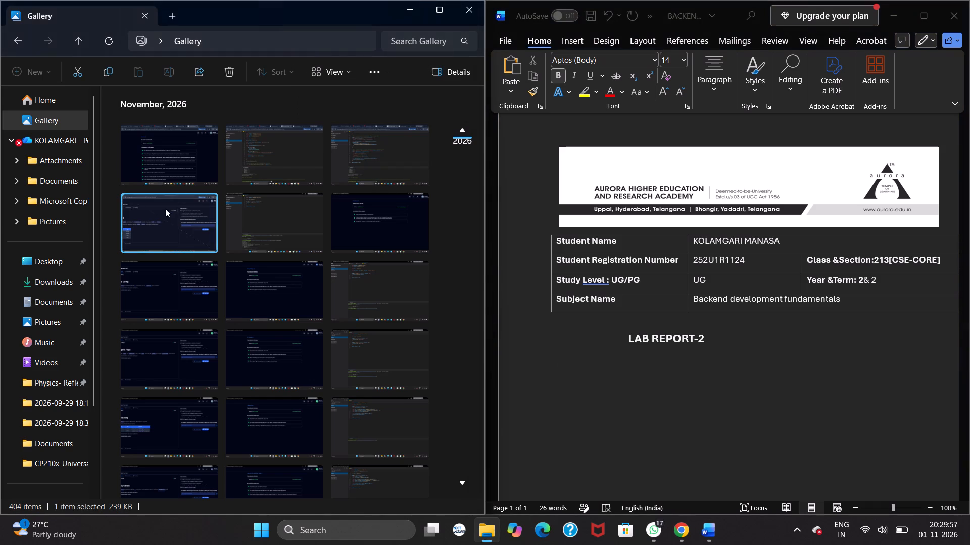
{"action": "right_click", "coordinate": [158, 225]}
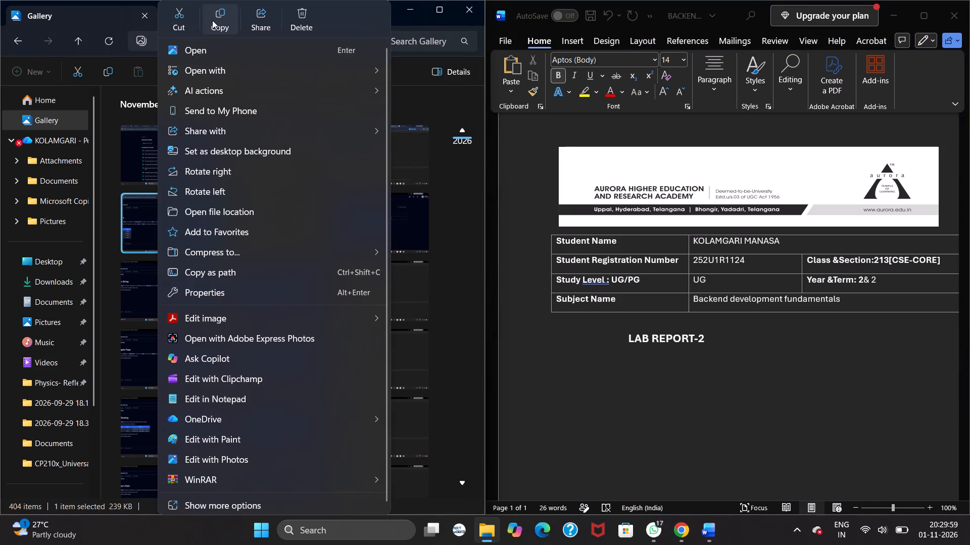
{"action": "left_click", "coordinate": [212, 20]}
{"action": "left_click", "coordinate": [608, 412]}
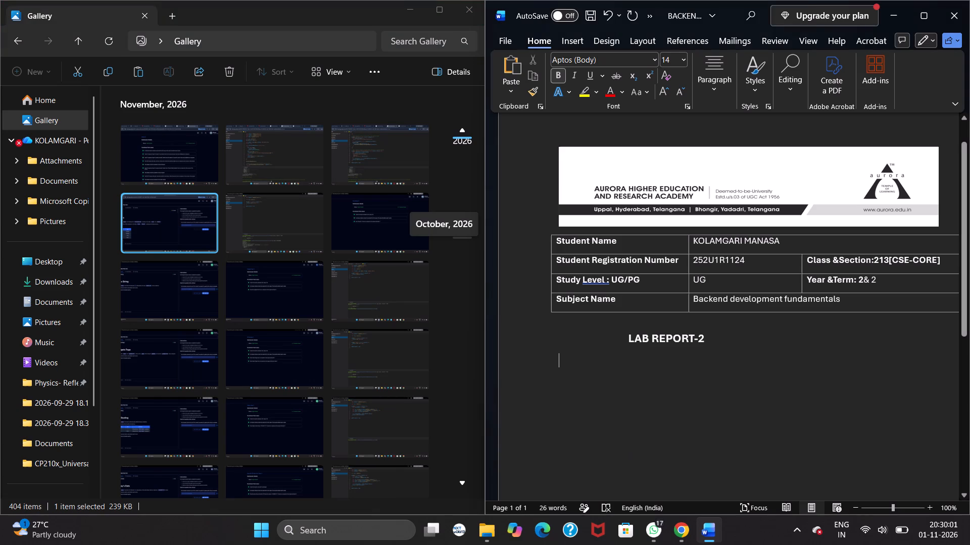
{"action": "key", "text": "ctrl+v"}
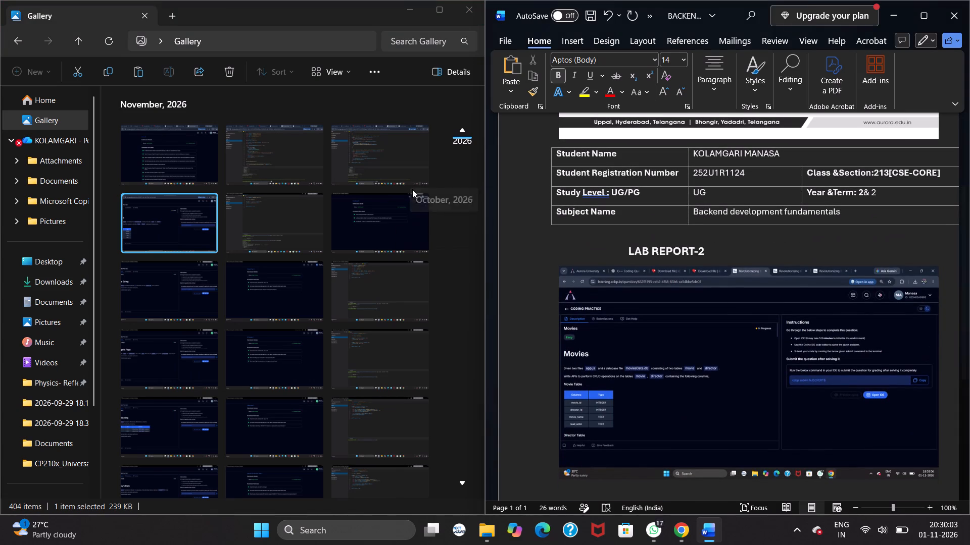
Crop the browser tab and address bars off the top of the Movies screenshot and add a line break before it.
{"action": "right_click", "coordinate": [639, 303]}
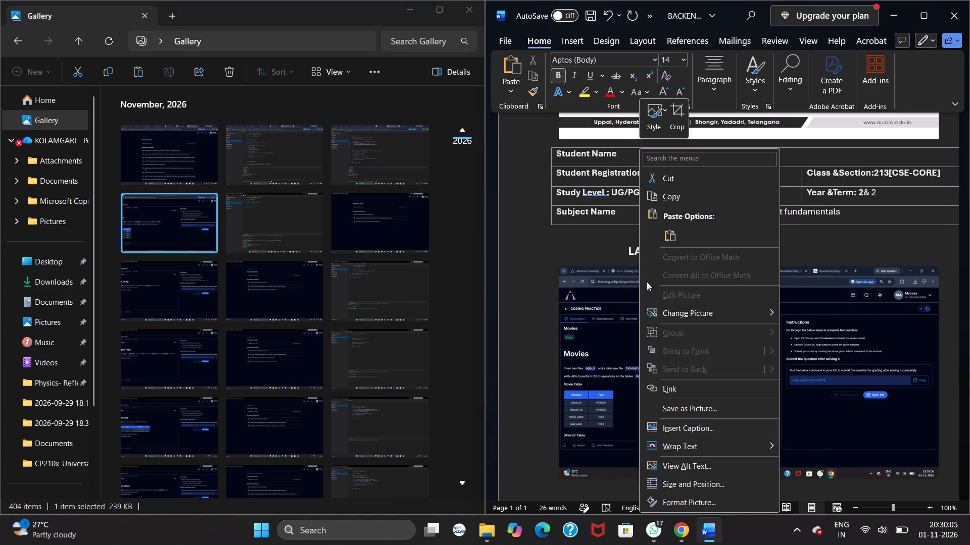
{"action": "left_click", "coordinate": [678, 116]}
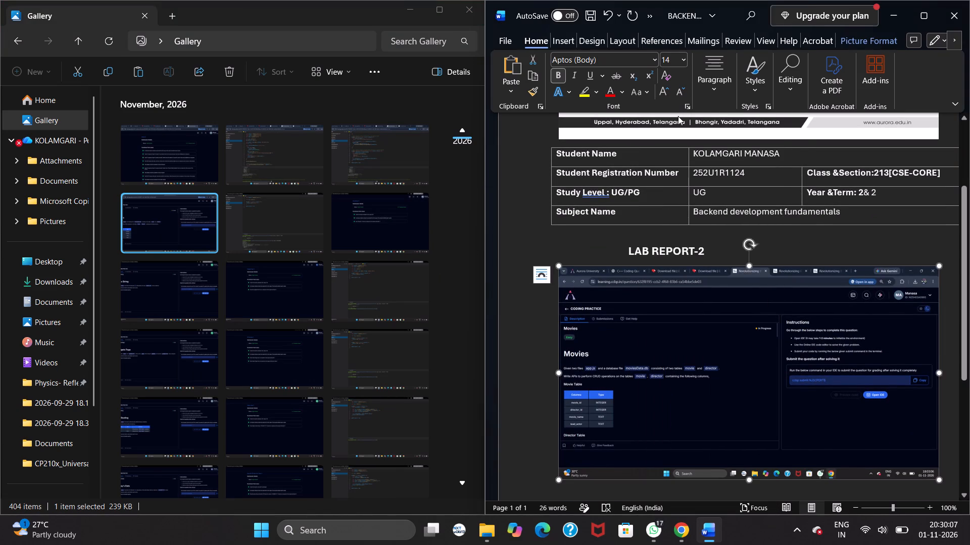
{"action": "left_click_drag", "start_coordinate": [748, 268], "coordinate": [749, 286]}
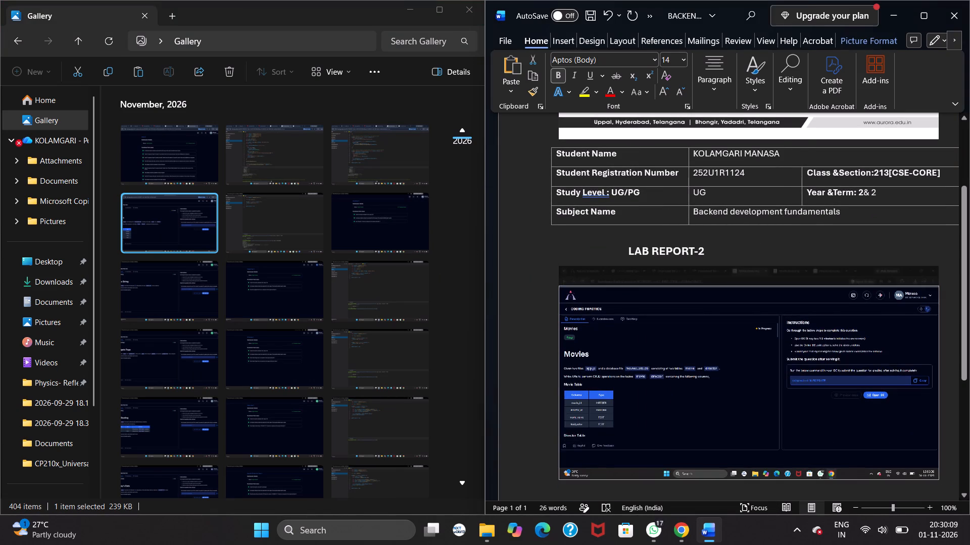
{"action": "left_click_drag", "start_coordinate": [749, 286], "coordinate": [749, 284]}
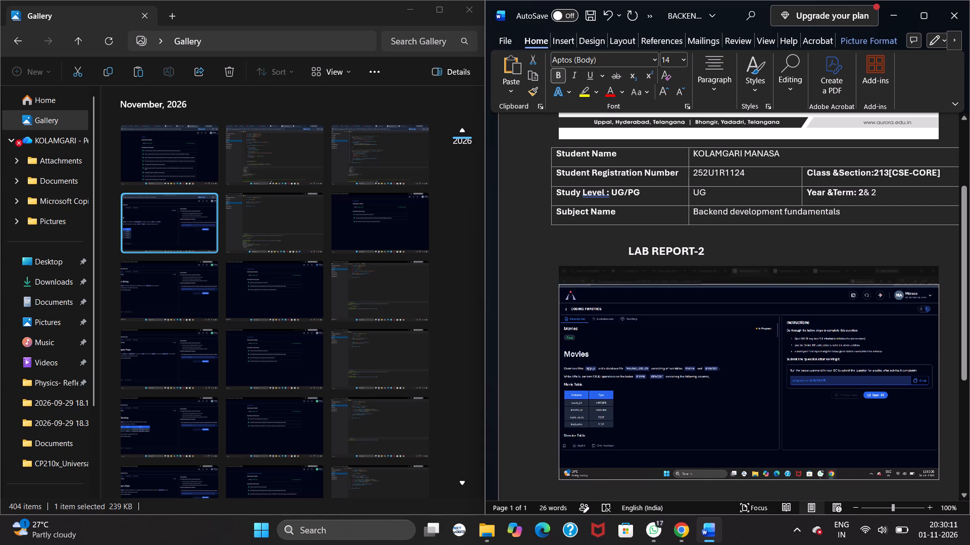
{"action": "left_click_drag", "start_coordinate": [749, 284], "coordinate": [749, 284]}
{"action": "key", "text": "Return"}
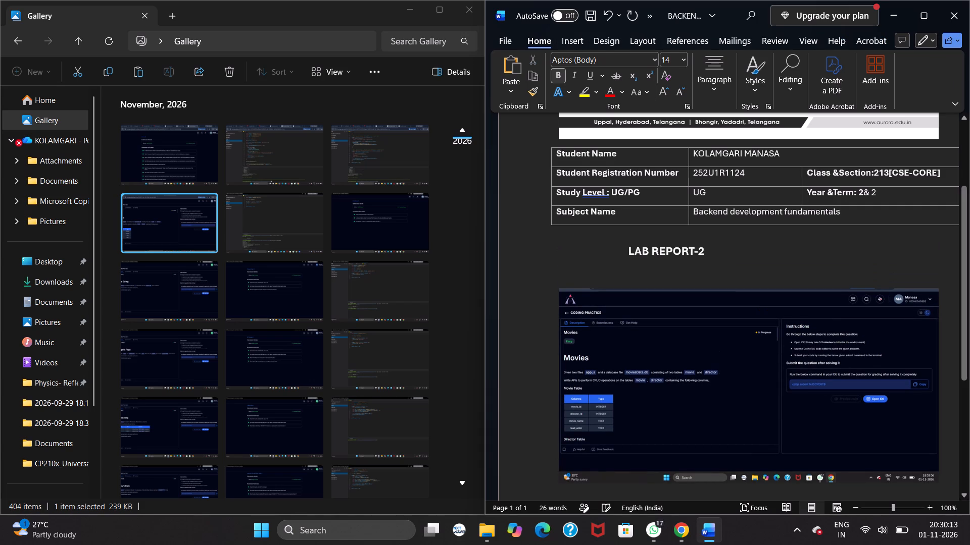
Copy the gallery screenshot showing the end of app.js with the terminal output into the report, on a new line below the Movies picture.
{"action": "scroll", "coordinate": [709, 316], "scroll_direction": "down", "scroll_amount": 1}
{"action": "right_click", "coordinate": [391, 162]}
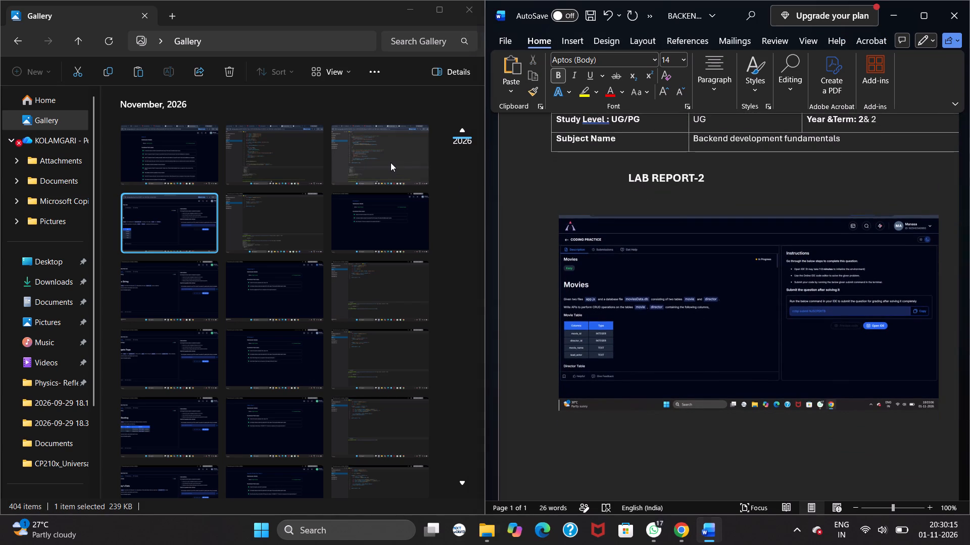
{"action": "left_click", "coordinate": [456, 15]}
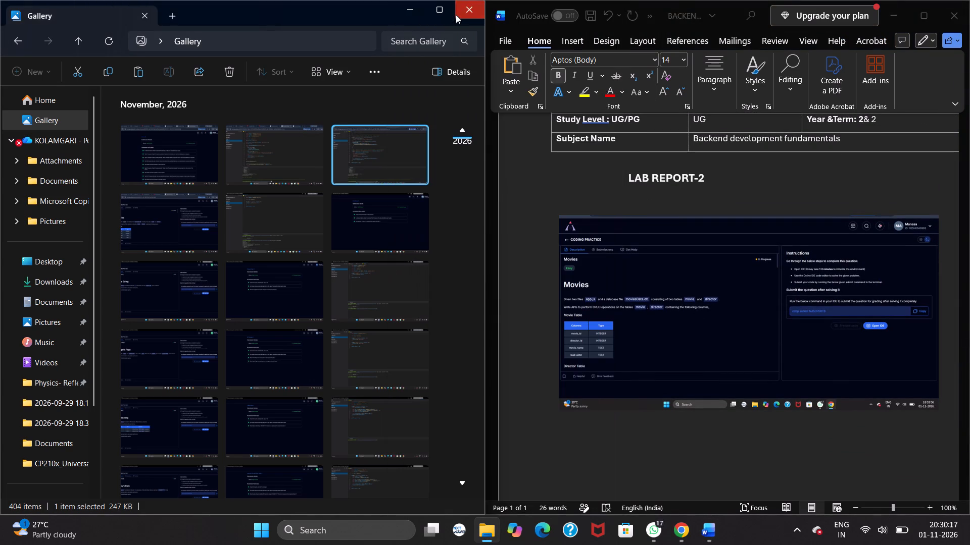
{"action": "left_click", "coordinate": [599, 435]}
{"action": "left_click", "coordinate": [599, 435]}
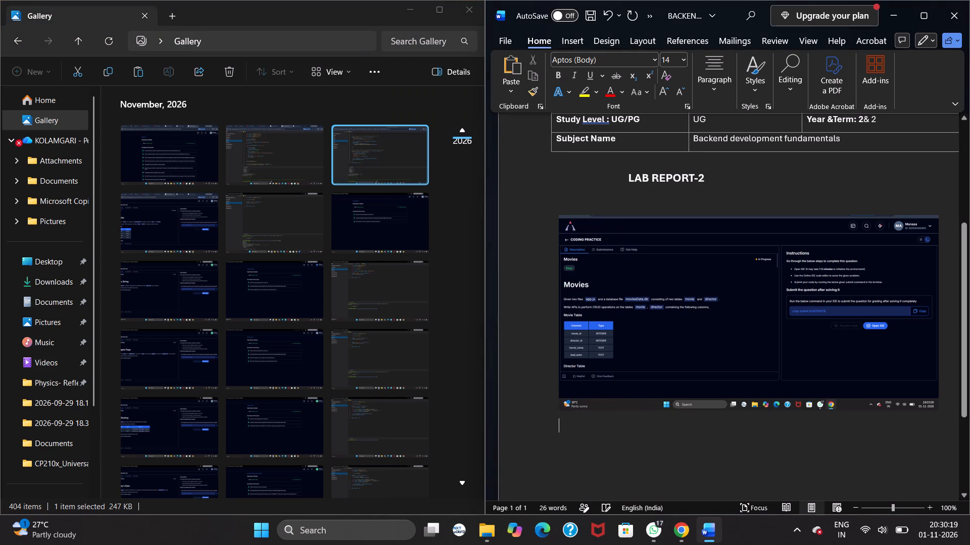
{"action": "left_click", "coordinate": [947, 408]}
{"action": "key", "text": "Return"}
{"action": "key", "text": "ctrl+v"}
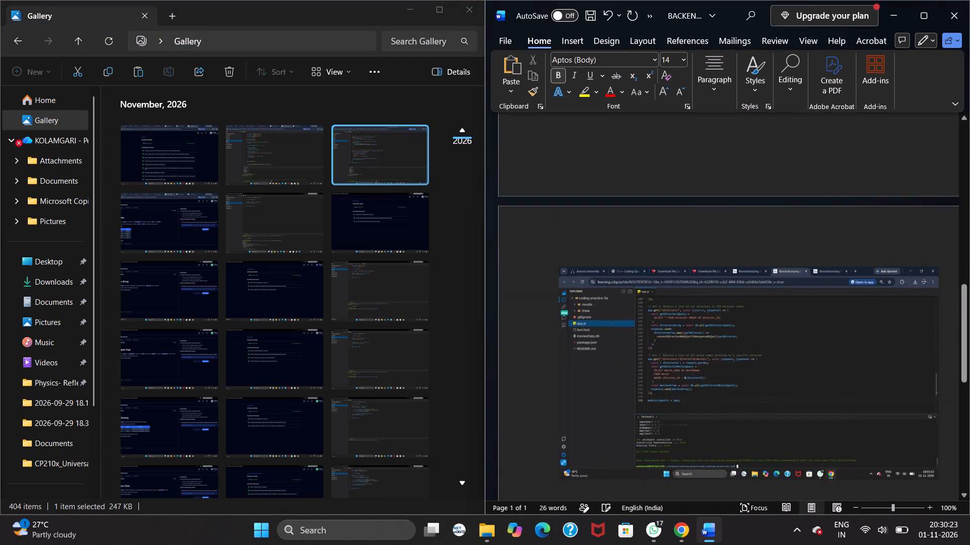
Copy the gallery screenshot showing the beginning of app.js with the terminal output into the report, on a new line below the previous picture.
{"action": "scroll", "coordinate": [947, 408], "scroll_direction": "down", "scroll_amount": 2}
{"action": "key", "text": "Return"}
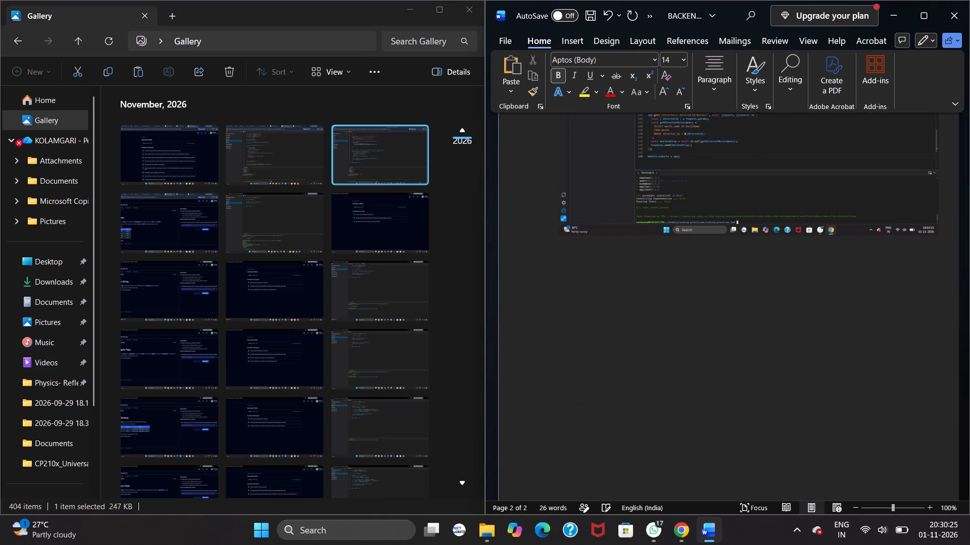
{"action": "right_click", "coordinate": [289, 175]}
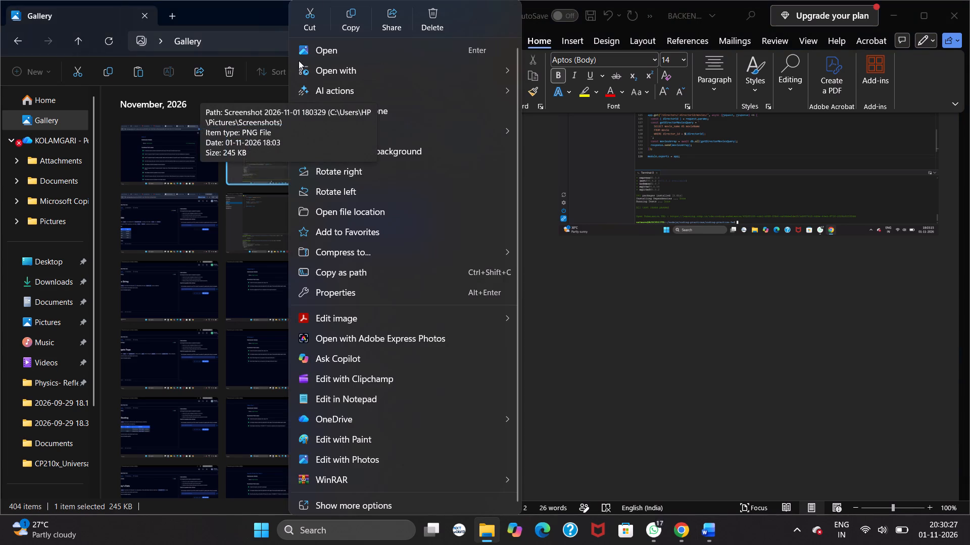
{"action": "left_click", "coordinate": [345, 13]}
{"action": "left_click", "coordinate": [568, 301]}
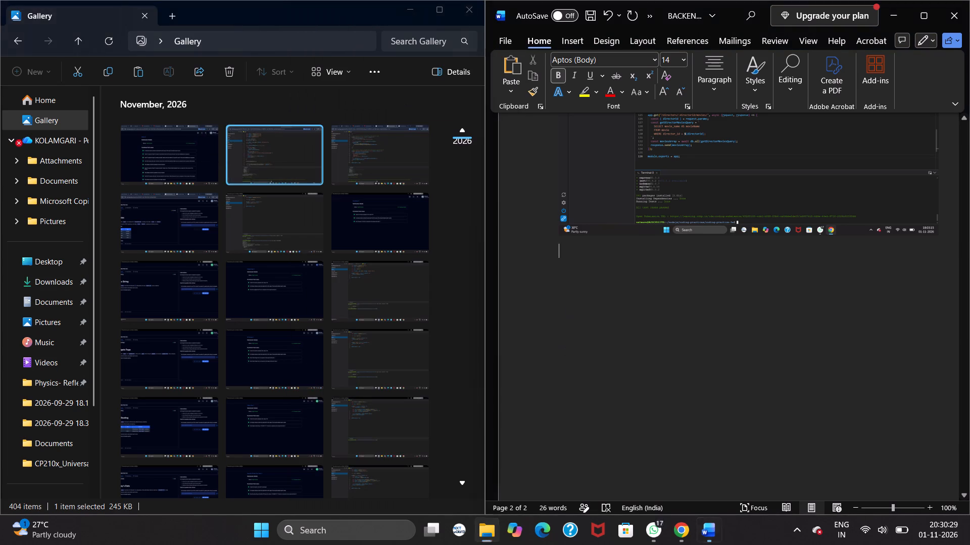
{"action": "key", "text": "ctrl+v"}
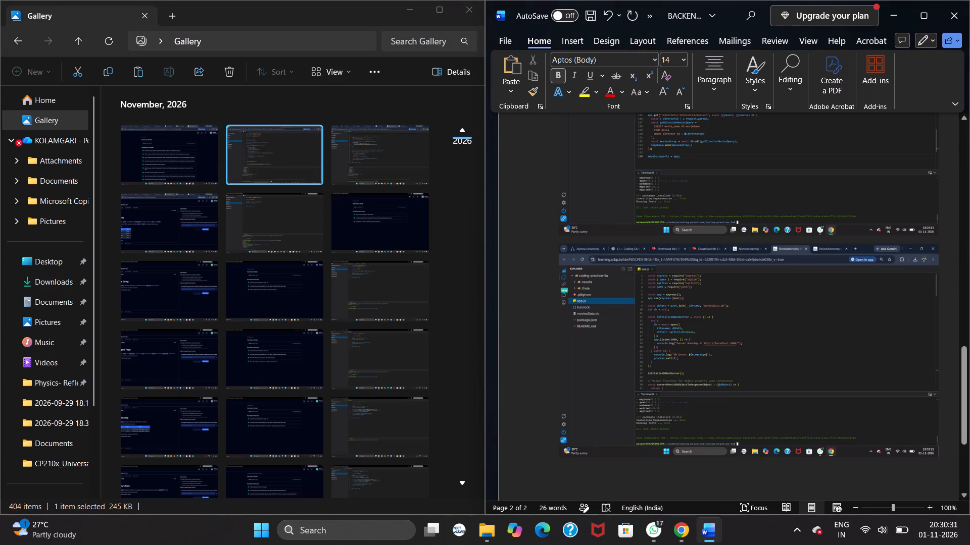
Copy the Movies Submission Details screenshot with the functional test cases from the gallery into the report, on a new line below the app.js pictures.
{"action": "key", "text": "Return"}
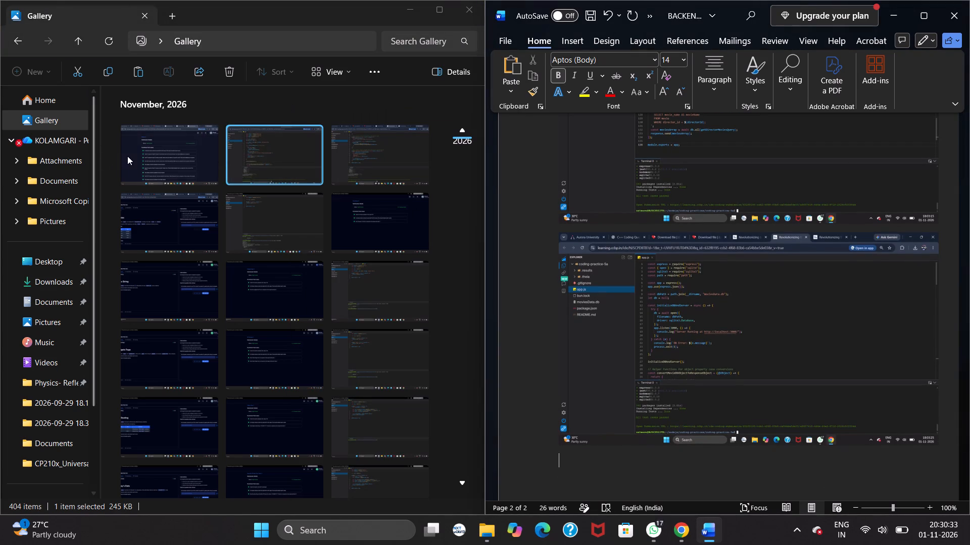
{"action": "right_click", "coordinate": [127, 156]}
{"action": "left_click", "coordinate": [192, 10]}
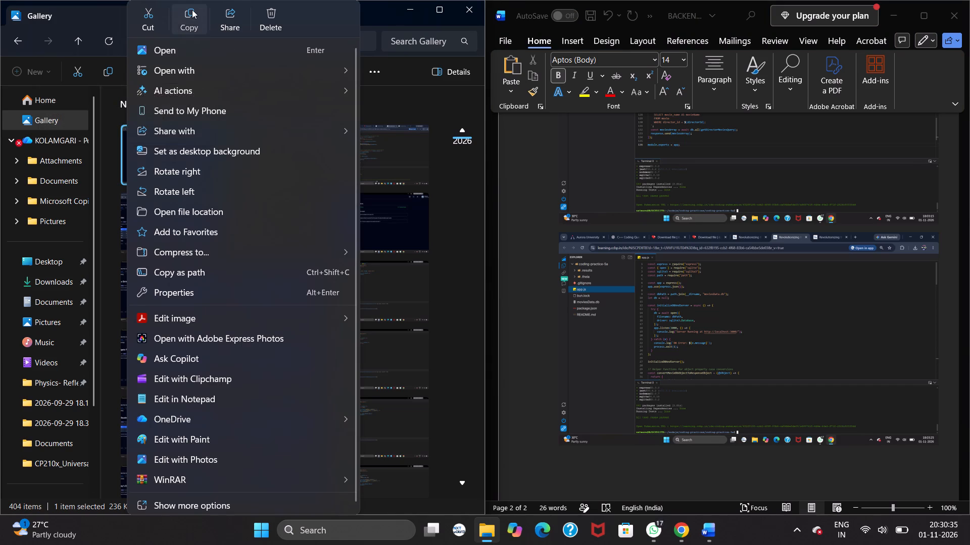
{"action": "scroll", "coordinate": [515, 343], "scroll_direction": "down", "scroll_amount": 3}
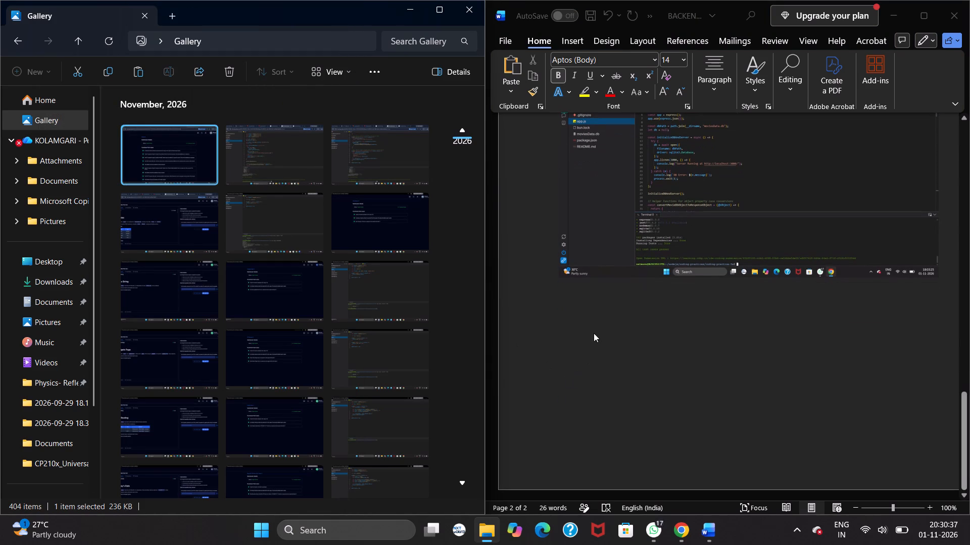
{"action": "left_click", "coordinate": [594, 333]}
{"action": "key", "text": "ctrl+v"}
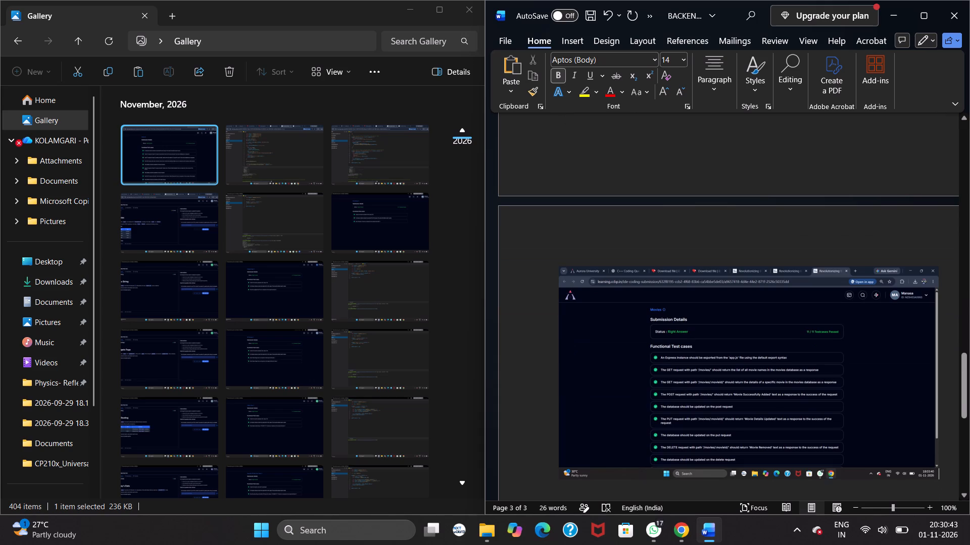
{"action": "scroll", "coordinate": [754, 375], "scroll_direction": "down", "scroll_amount": 1}
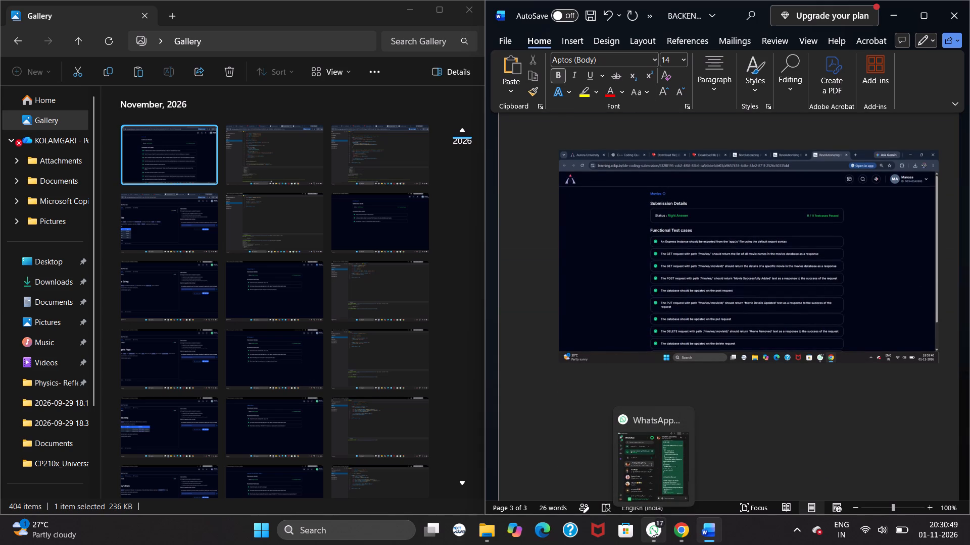
Switch to Chrome and open the Covid-19 India question from the Part 3 Coding Practice in SQLite and Database Operations.
{"action": "left_click", "coordinate": [685, 533]}
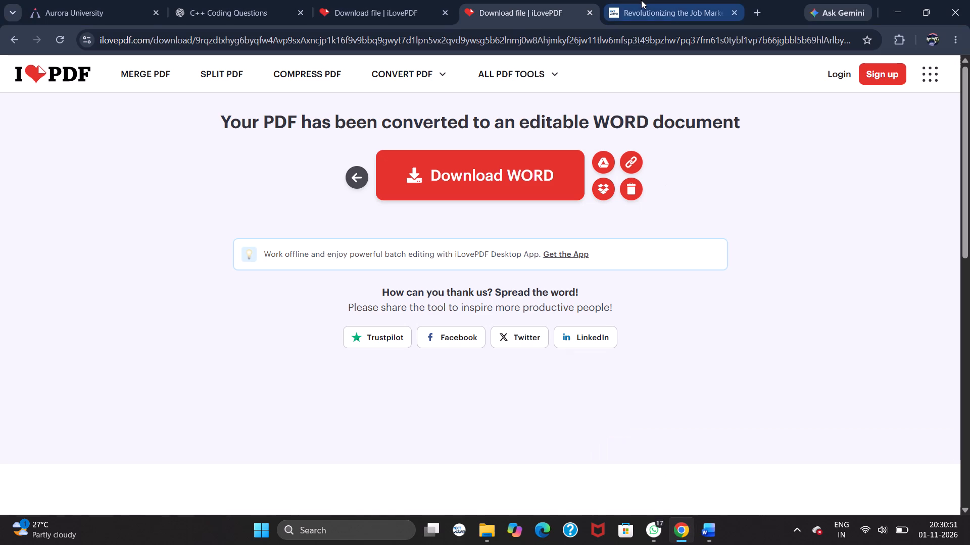
{"action": "left_click", "coordinate": [641, 0]}
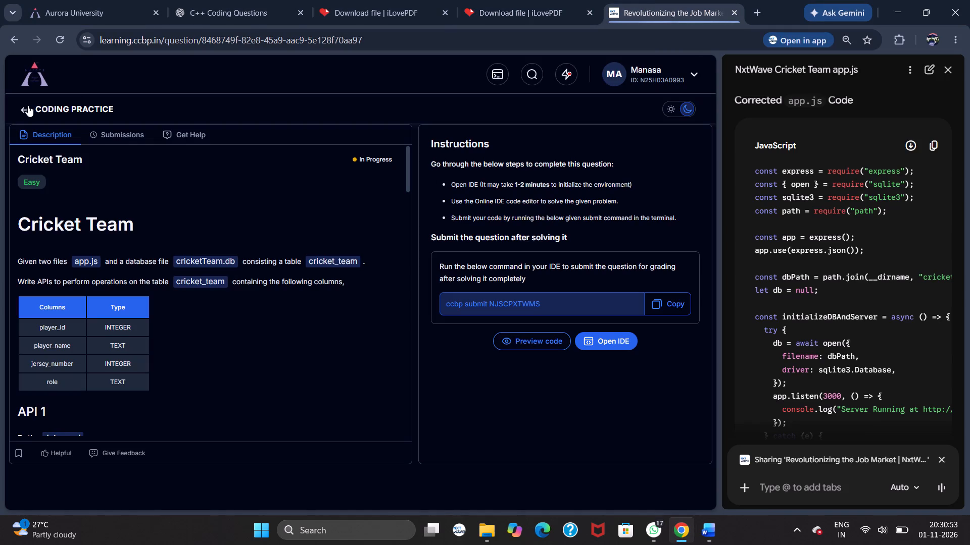
{"action": "left_click", "coordinate": [25, 105]}
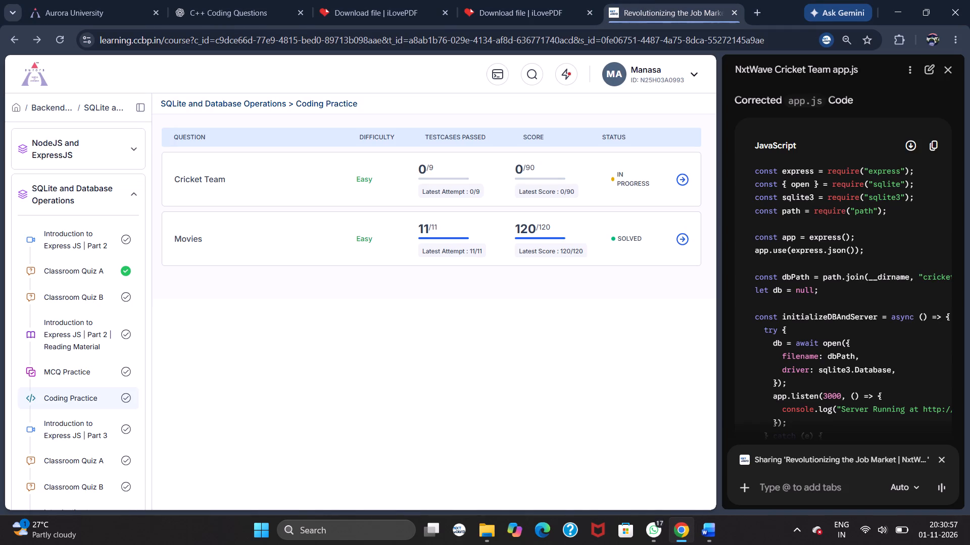
{"action": "scroll", "coordinate": [84, 324], "scroll_direction": "down", "scroll_amount": 1}
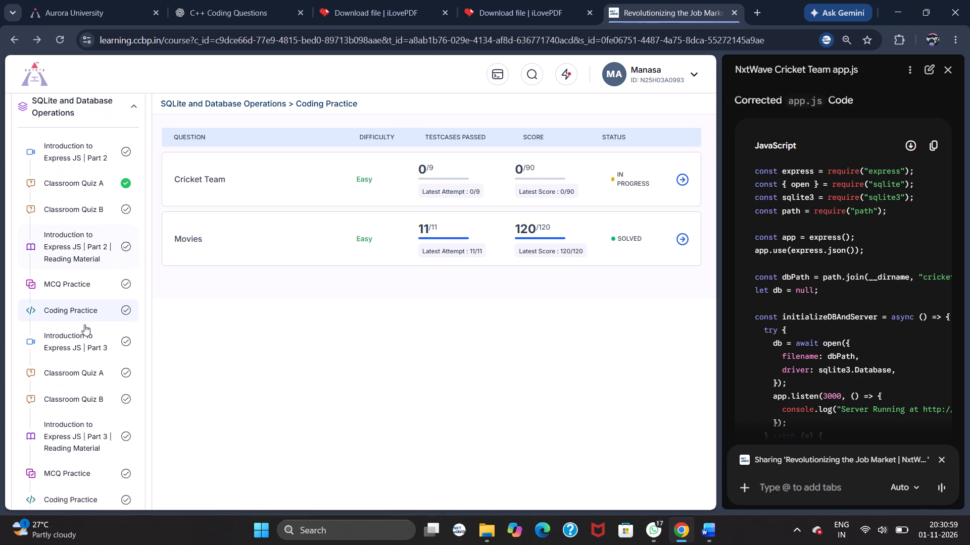
{"action": "scroll", "coordinate": [84, 324], "scroll_direction": "down", "scroll_amount": 2}
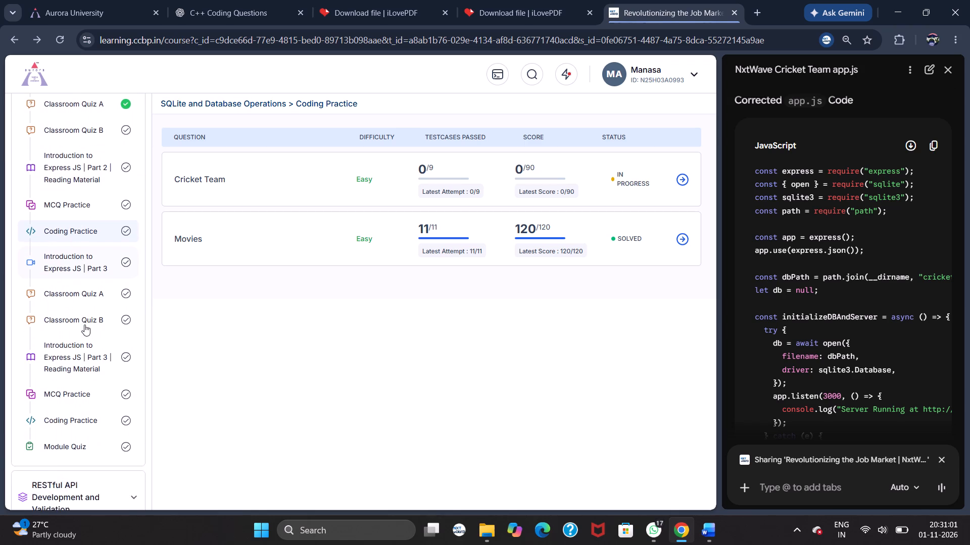
{"action": "scroll", "coordinate": [84, 324], "scroll_direction": "down", "scroll_amount": 1}
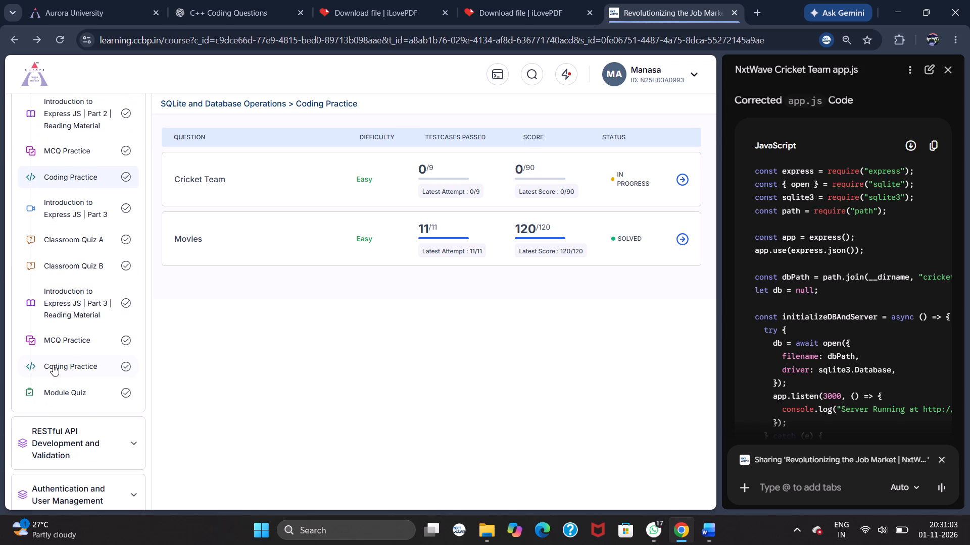
{"action": "left_click", "coordinate": [53, 365]}
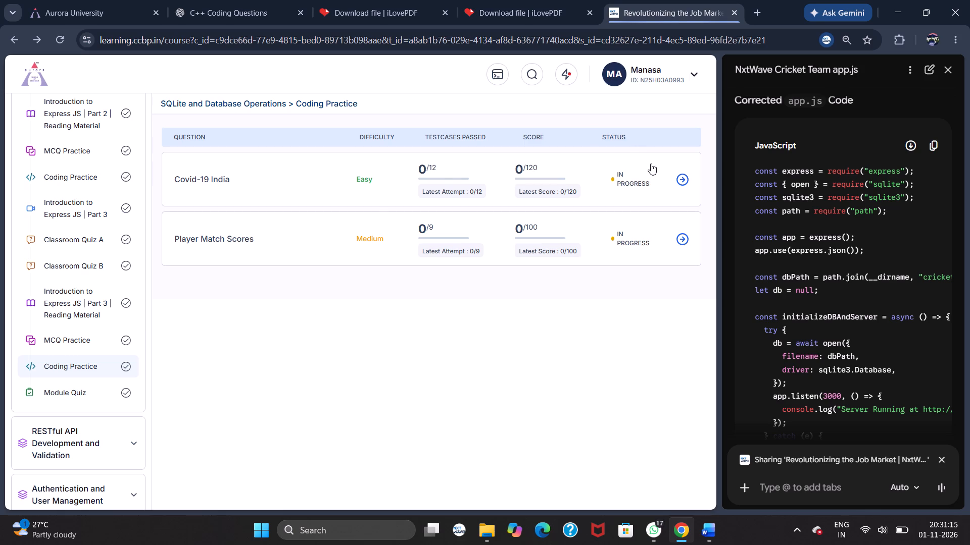
{"action": "left_click", "coordinate": [676, 171]}
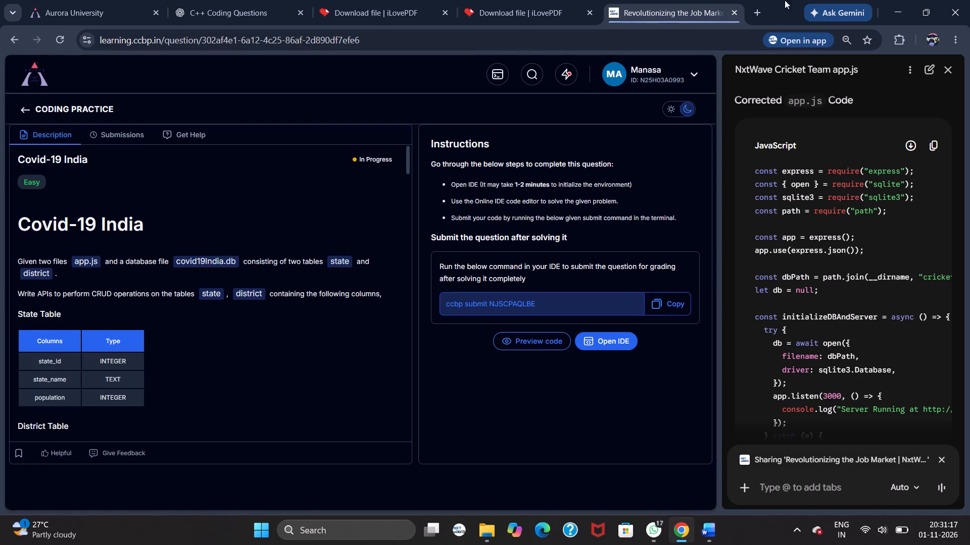
Close the Gemini side panel and take a screenshot of the Covid-19 India description page.
{"action": "left_click", "coordinate": [944, 64]}
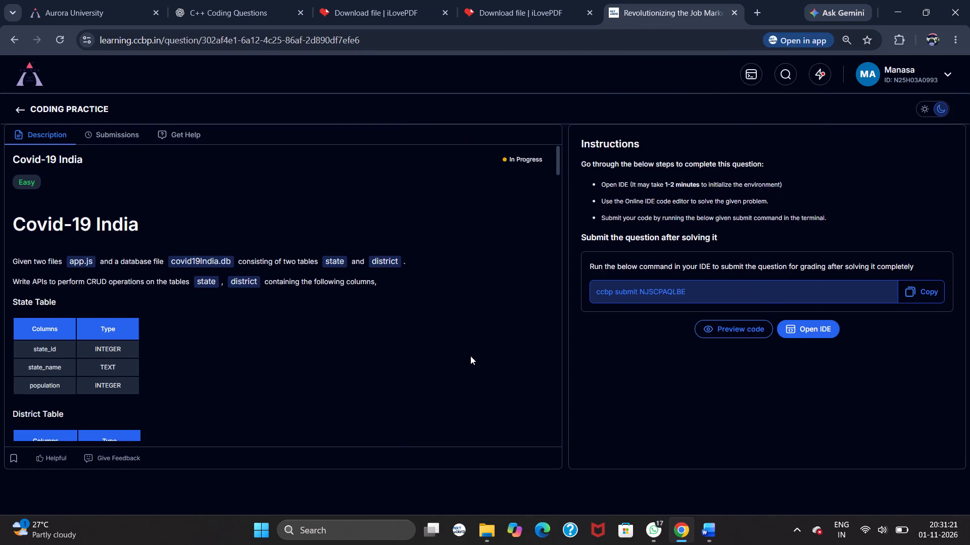
{"action": "key", "text": "shift+super+s"}
{"action": "left_click", "coordinate": [450, 10]}
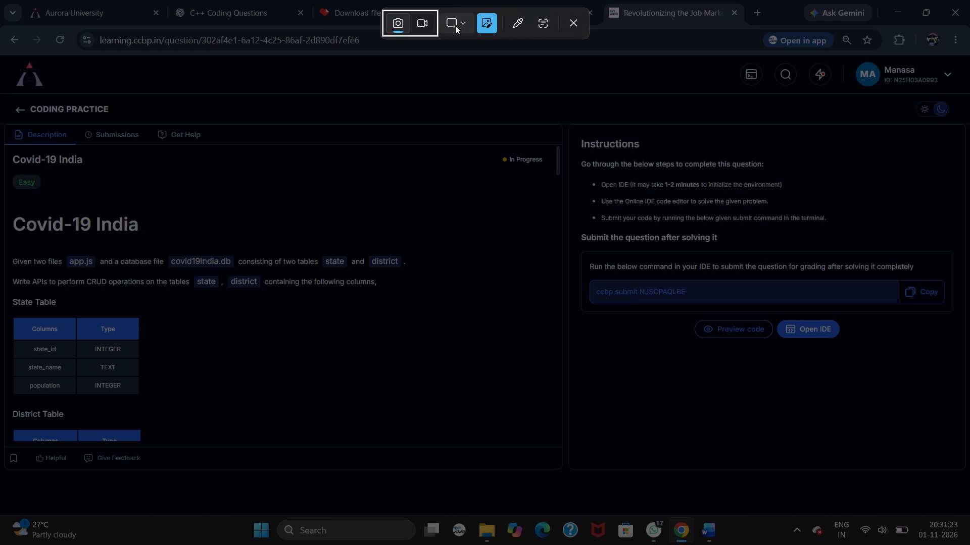
{"action": "left_click", "coordinate": [455, 25]}
{"action": "left_click", "coordinate": [456, 71]}
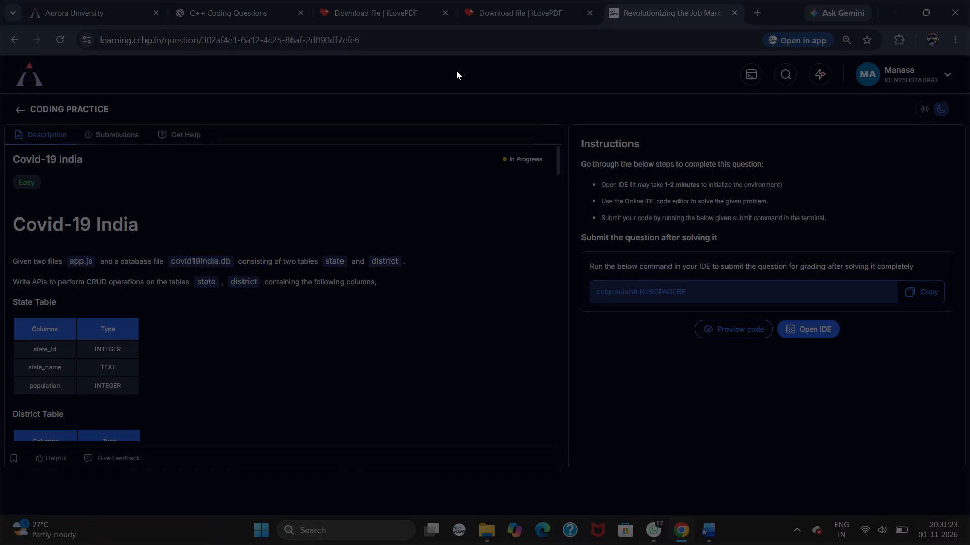
Open the IDE for the Covid-19 India question and agree to close the session active in another window.
{"action": "left_click", "coordinate": [802, 334]}
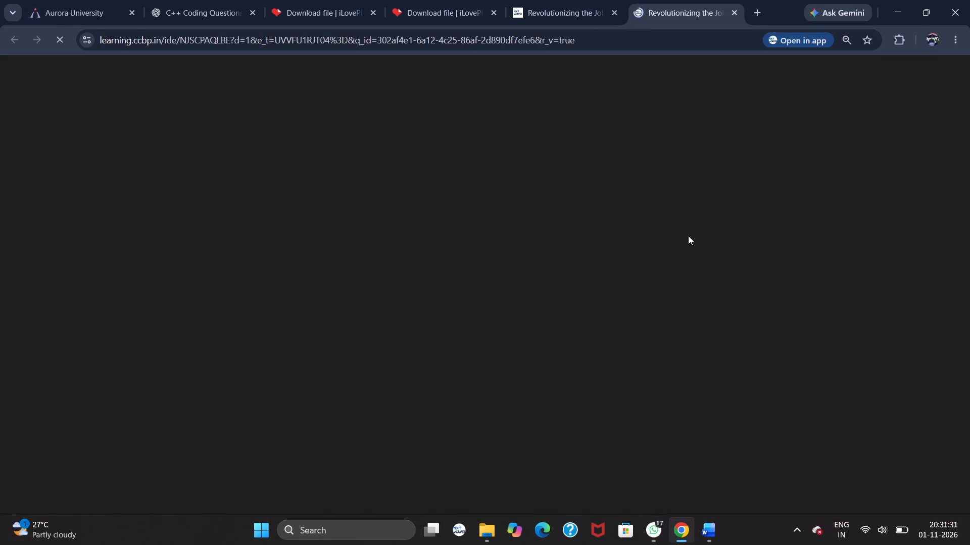
{"action": "left_click", "coordinate": [548, 301]}
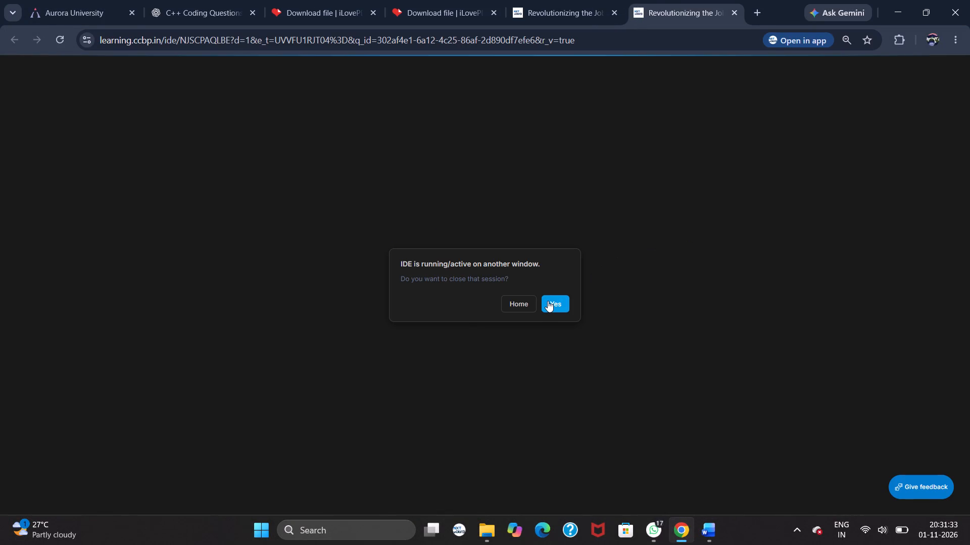
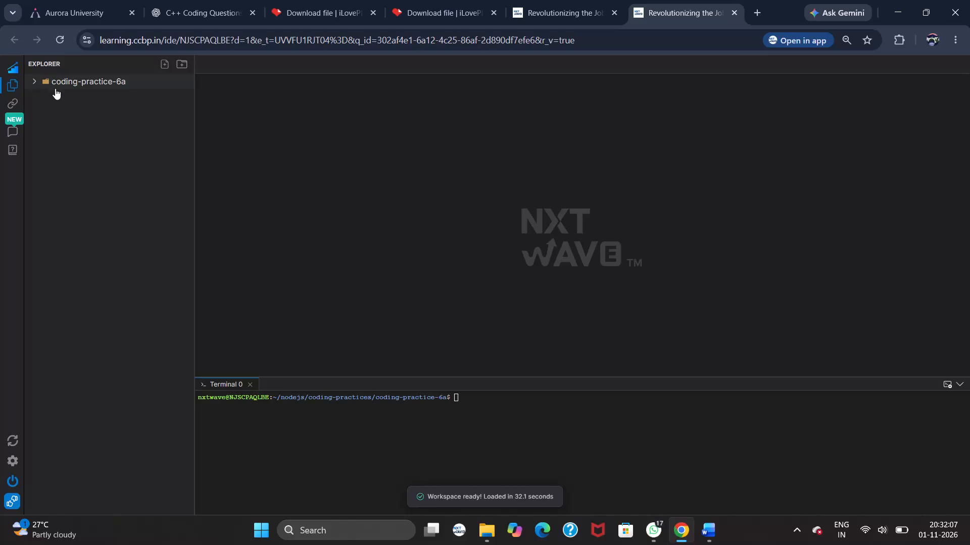
Open app.js from the coding-practice-6a folder and shrink the terminal so the code area is taller.
{"action": "left_click", "coordinate": [57, 86]}
{"action": "left_click", "coordinate": [66, 112]}
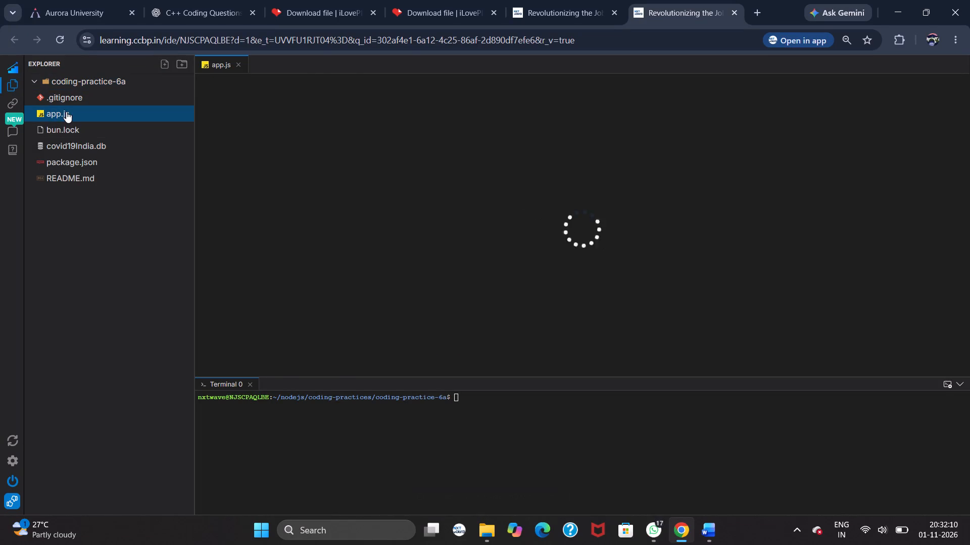
{"action": "scroll", "coordinate": [333, 227], "scroll_direction": "up", "scroll_amount": 1}
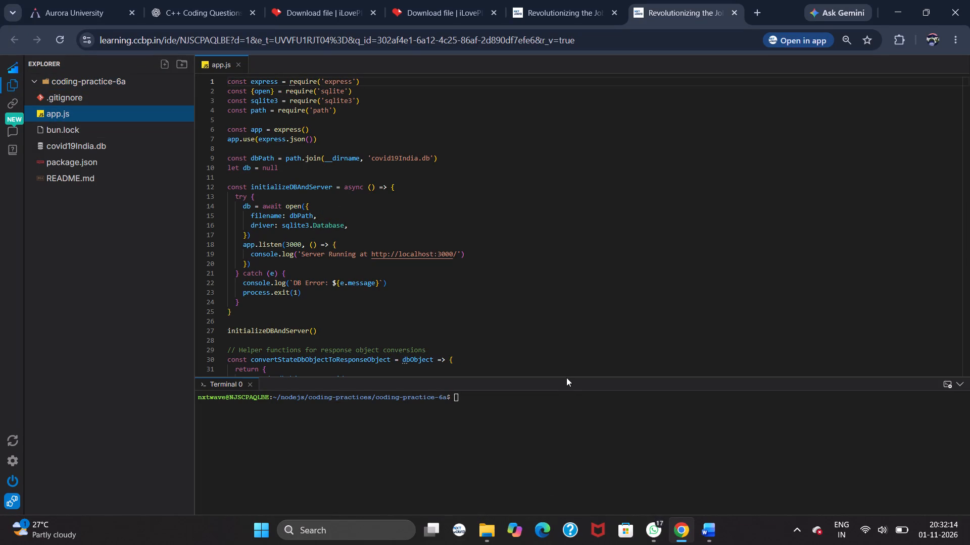
{"action": "left_click_drag", "start_coordinate": [569, 376], "coordinate": [567, 453]}
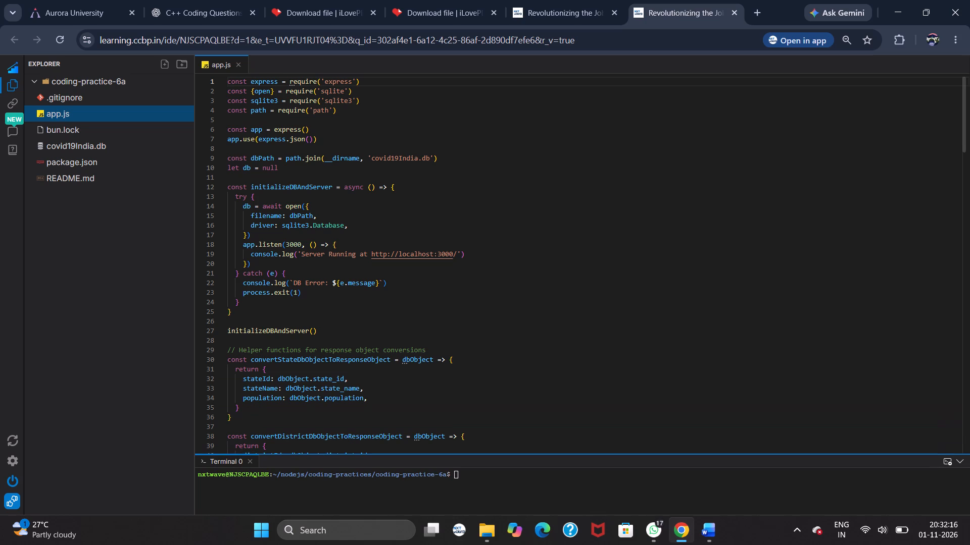
{"action": "scroll", "coordinate": [556, 322], "scroll_direction": "up", "scroll_amount": 1}
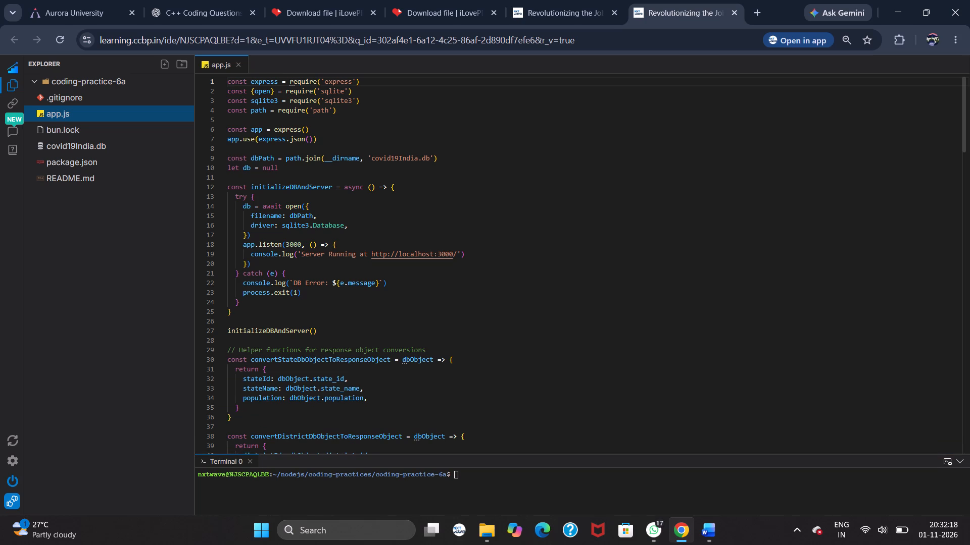
Take a full-screen screenshot of the beginning of app.js.
{"action": "key", "text": "shift+super+s"}
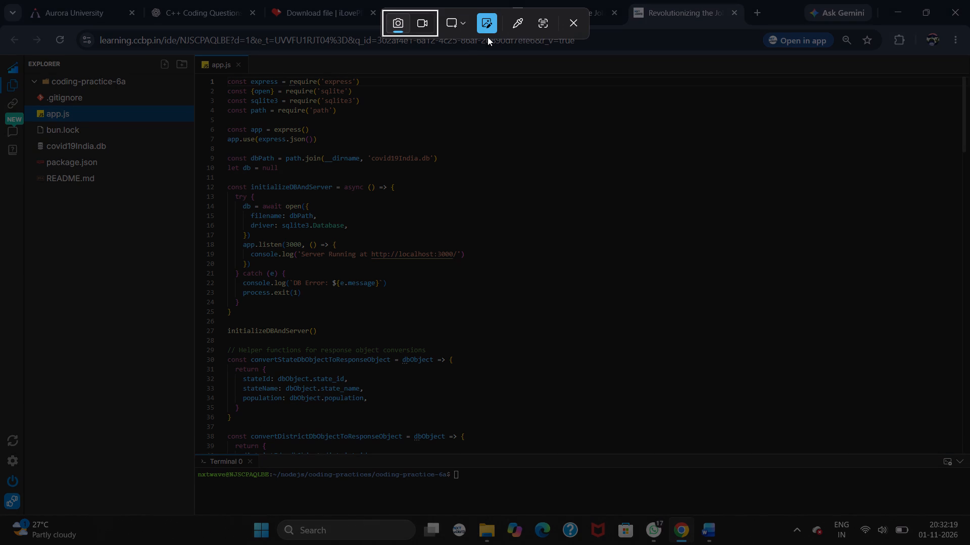
{"action": "left_click", "coordinate": [460, 25]}
{"action": "left_click", "coordinate": [474, 77]}
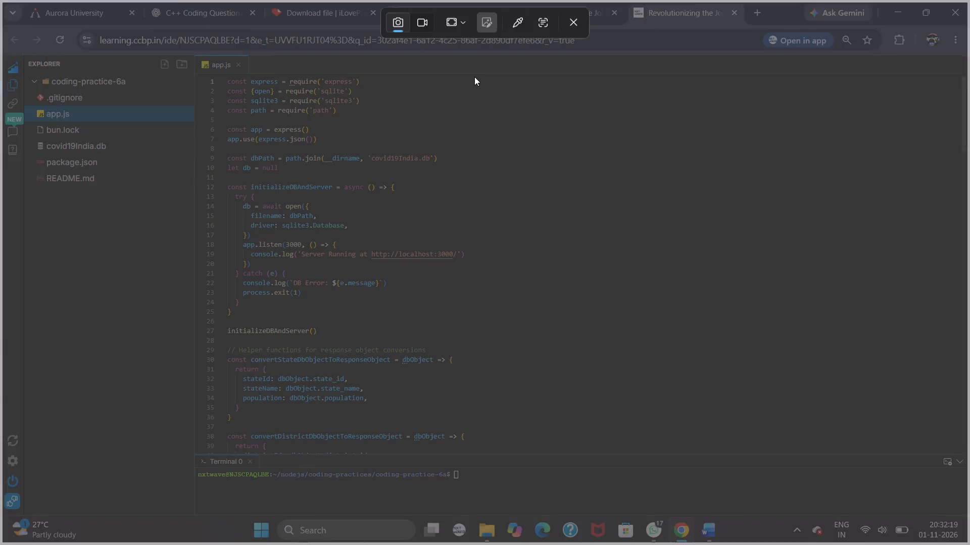
Take a full-screen screenshot of the app.js section containing API 2 to API 4.
{"action": "scroll", "coordinate": [410, 329], "scroll_direction": "down", "scroll_amount": 7}
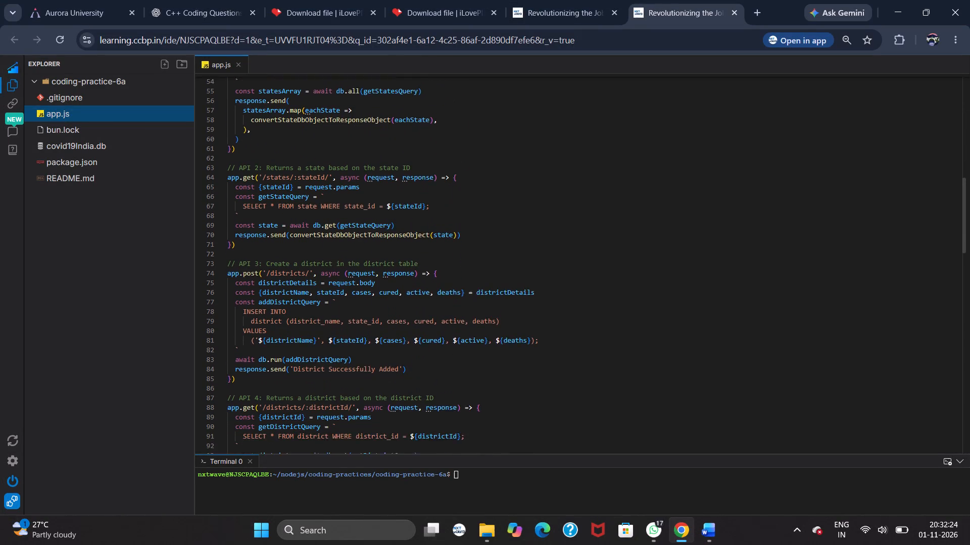
{"action": "key", "text": "shift+super+s"}
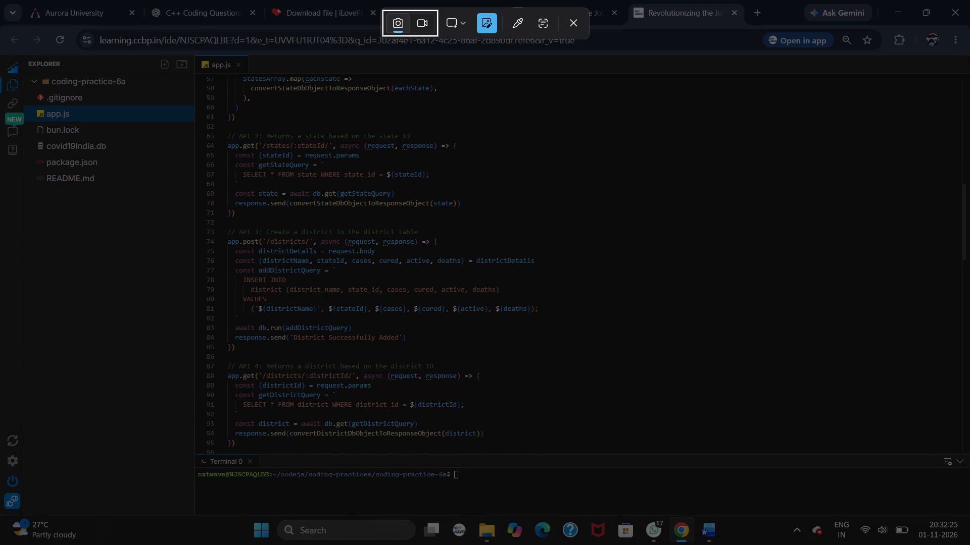
{"action": "left_click", "coordinate": [459, 31]}
{"action": "left_click", "coordinate": [459, 71]}
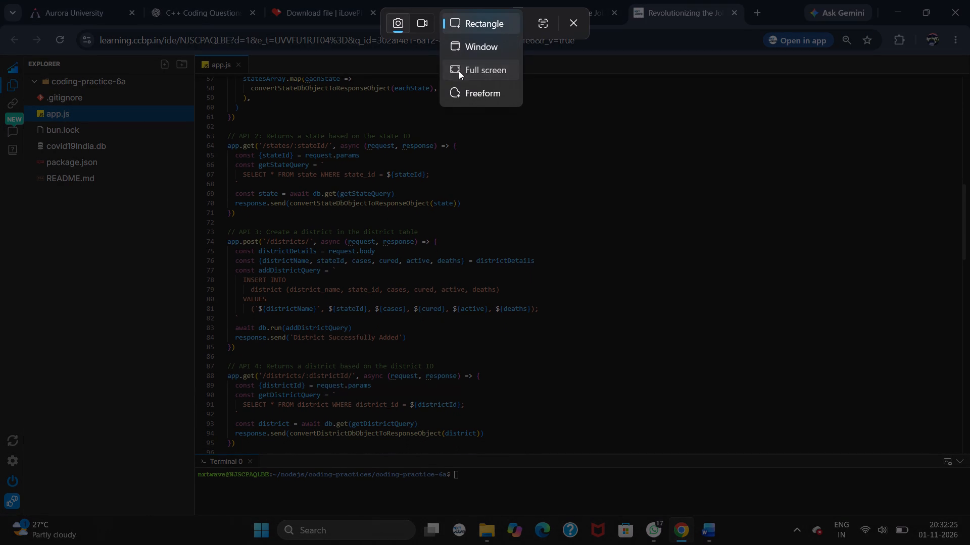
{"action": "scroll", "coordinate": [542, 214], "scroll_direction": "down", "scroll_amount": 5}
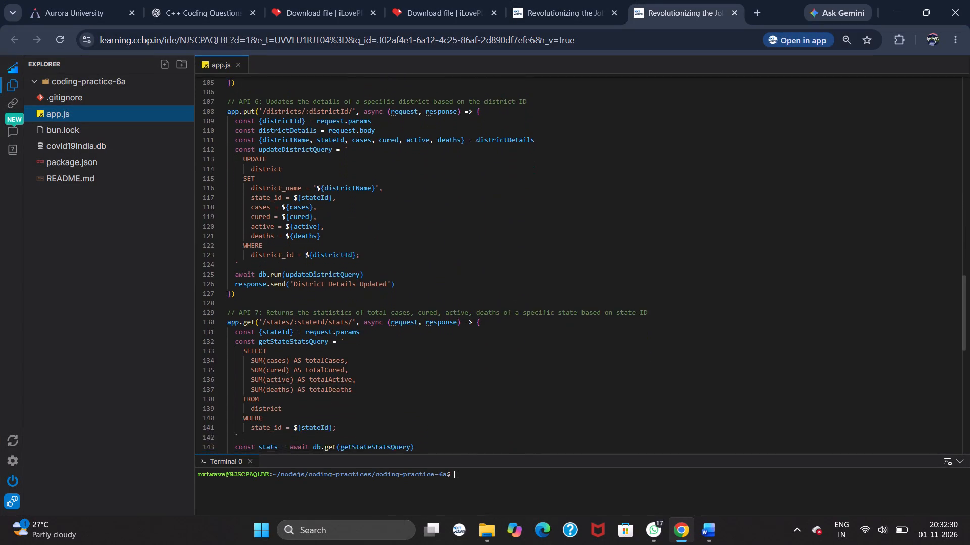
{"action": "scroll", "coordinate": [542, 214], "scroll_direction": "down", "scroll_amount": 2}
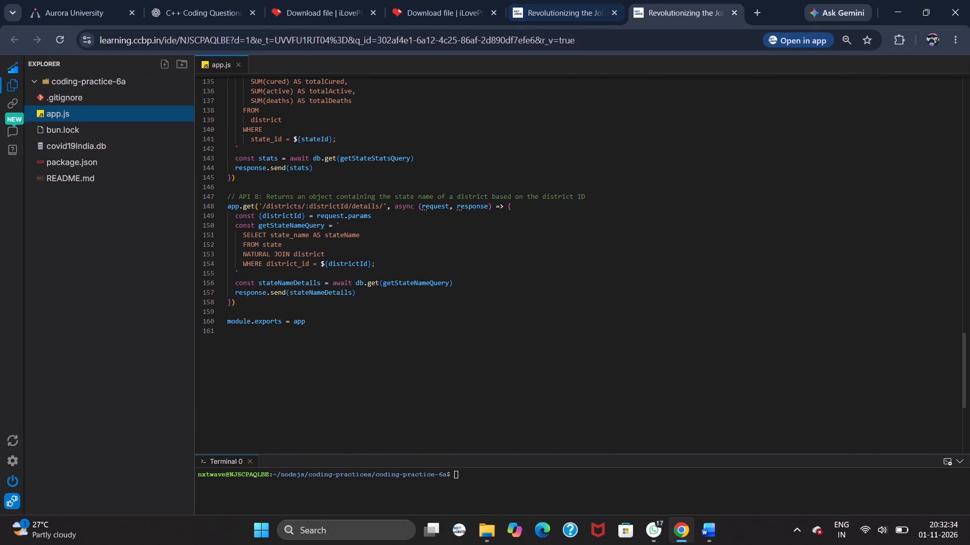
Return to the Word report and copy the Covid-19 India description screenshot from the gallery onto a new line below the Movies Submission Details picture.
{"action": "left_click", "coordinate": [889, 11]}
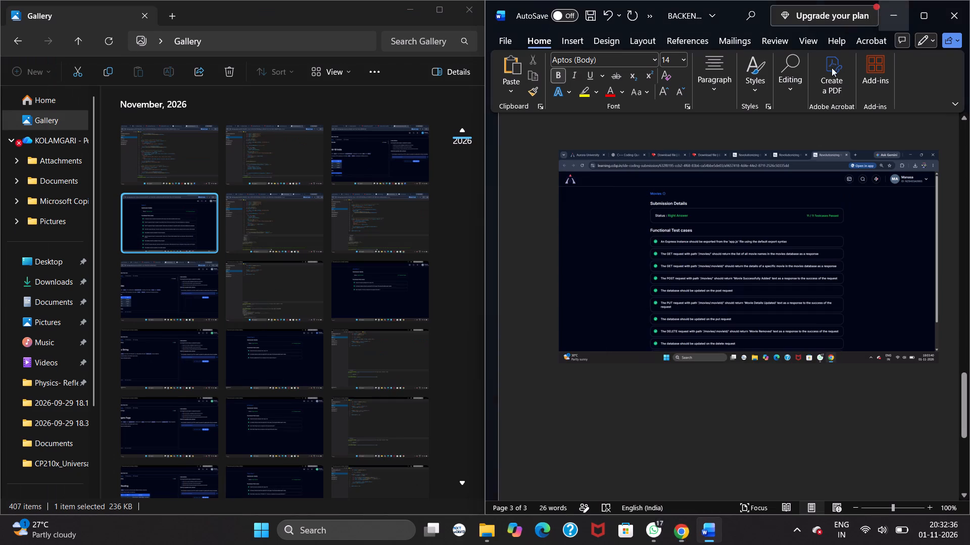
{"action": "scroll", "coordinate": [242, 250], "scroll_direction": "up", "scroll_amount": 4}
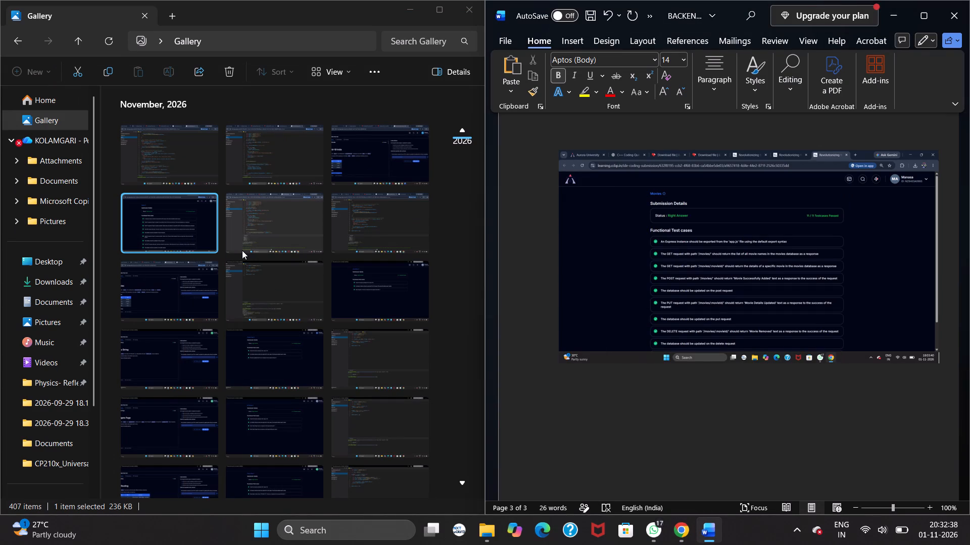
{"action": "right_click", "coordinate": [348, 166]}
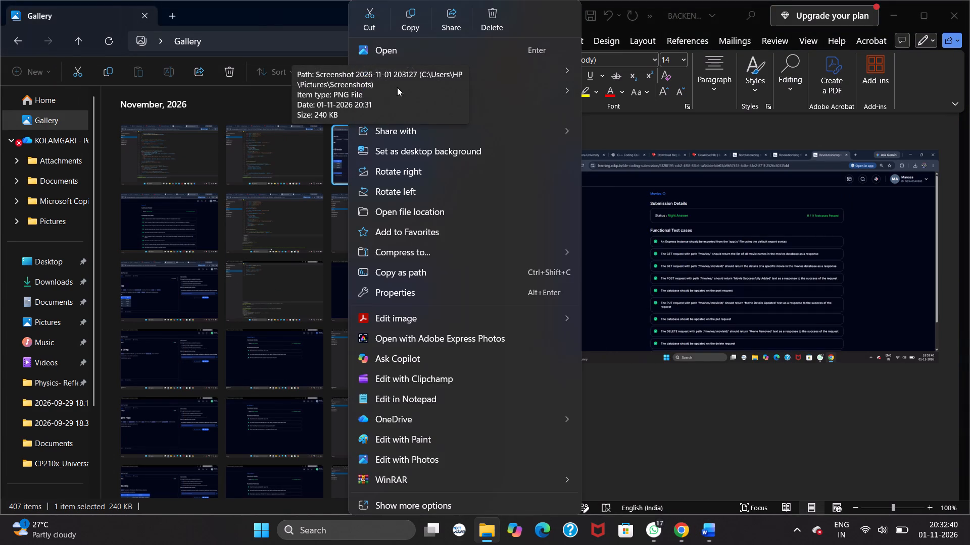
{"action": "left_click", "coordinate": [415, 25]}
{"action": "left_click", "coordinate": [639, 408]}
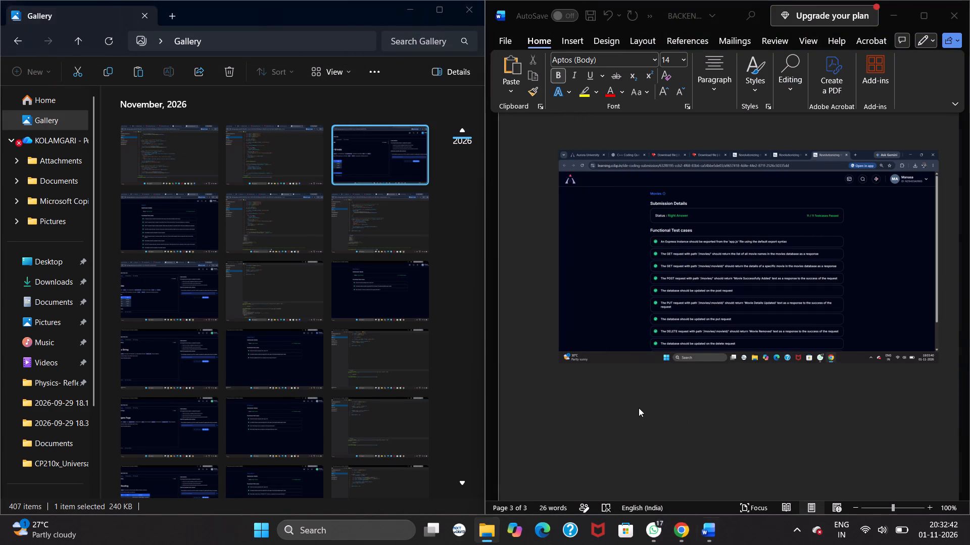
{"action": "key", "text": "Return"}
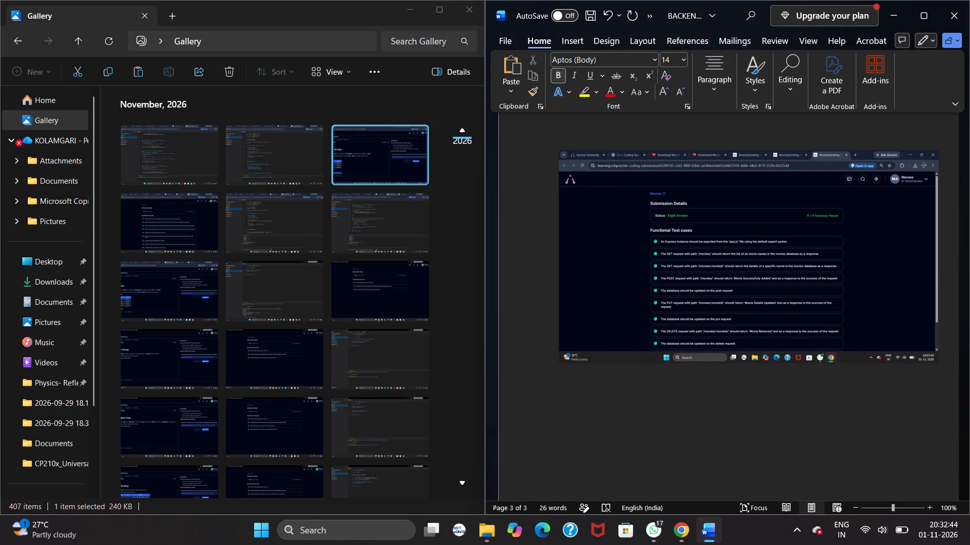
{"action": "key", "text": "ctrl+v"}
{"action": "key", "text": "Return"}
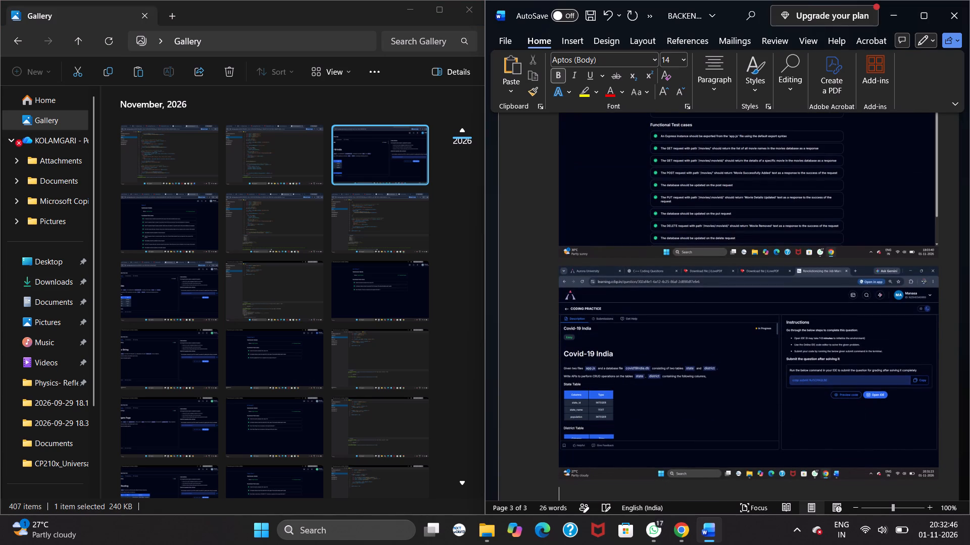
Copy the screenshot of the beginning of app.js from the gallery into the report below the Covid-19 India description picture.
{"action": "right_click", "coordinate": [287, 156]}
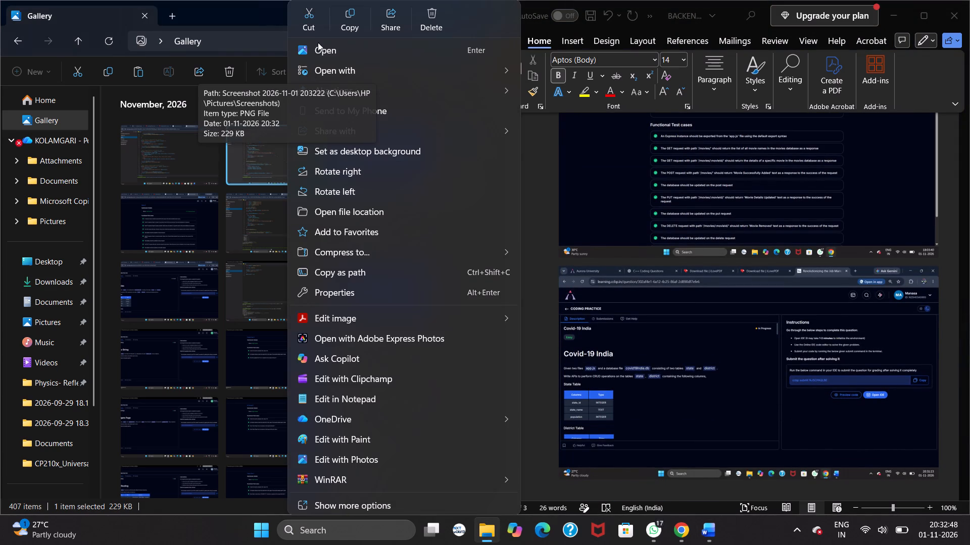
{"action": "left_click", "coordinate": [348, 15]}
{"action": "scroll", "coordinate": [567, 373], "scroll_direction": "down", "scroll_amount": 2}
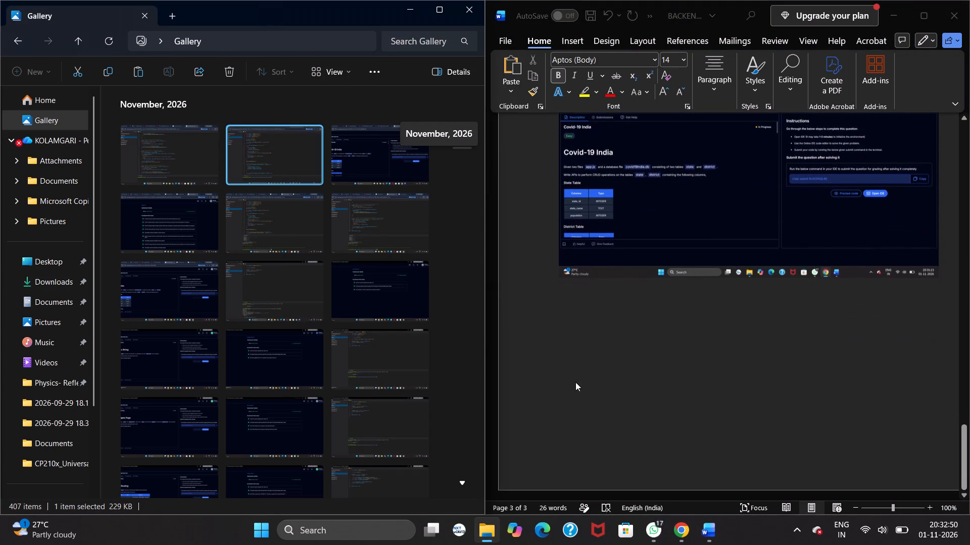
{"action": "left_click", "coordinate": [569, 297]}
{"action": "key", "text": "ctrl+v"}
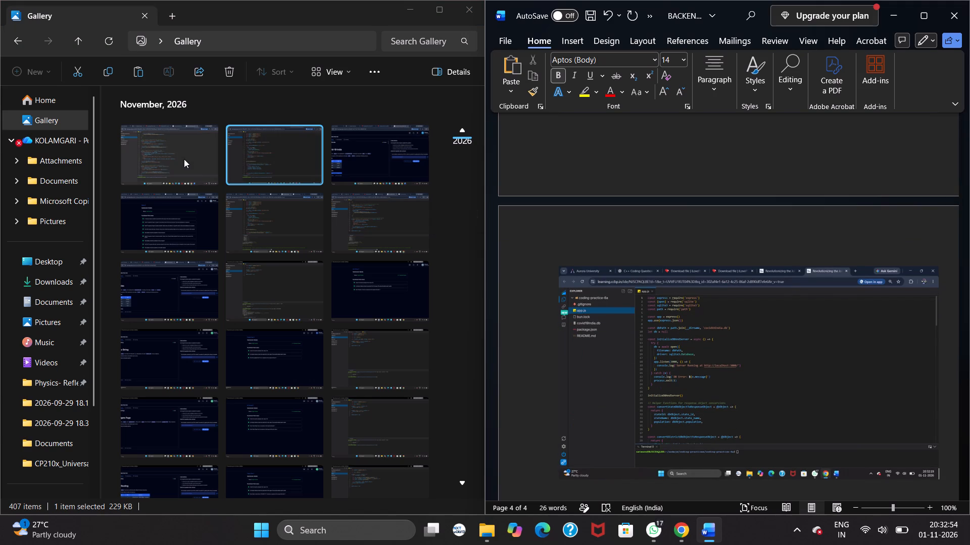
Copy the app.js screenshot with API 2 to API 4 from the gallery onto a new line below the first Covid-19 app.js picture.
{"action": "right_click", "coordinate": [184, 159]}
{"action": "left_click", "coordinate": [241, 28]}
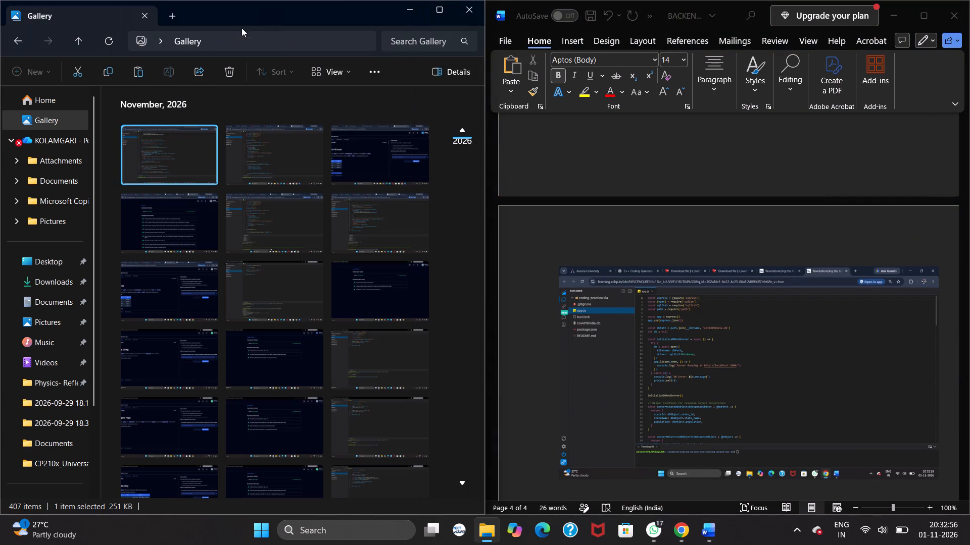
{"action": "scroll", "coordinate": [573, 284], "scroll_direction": "down", "scroll_amount": 3}
{"action": "left_click", "coordinate": [600, 218]}
{"action": "scroll", "coordinate": [600, 218], "scroll_direction": "up", "scroll_amount": 1}
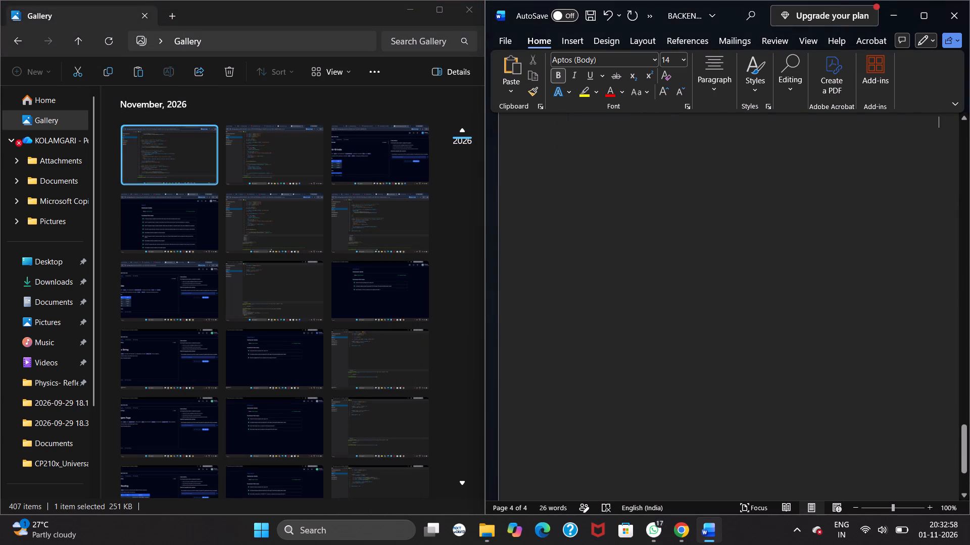
{"action": "scroll", "coordinate": [600, 218], "scroll_direction": "up", "scroll_amount": 1}
{"action": "left_click", "coordinate": [719, 253]}
{"action": "key", "text": "Return"}
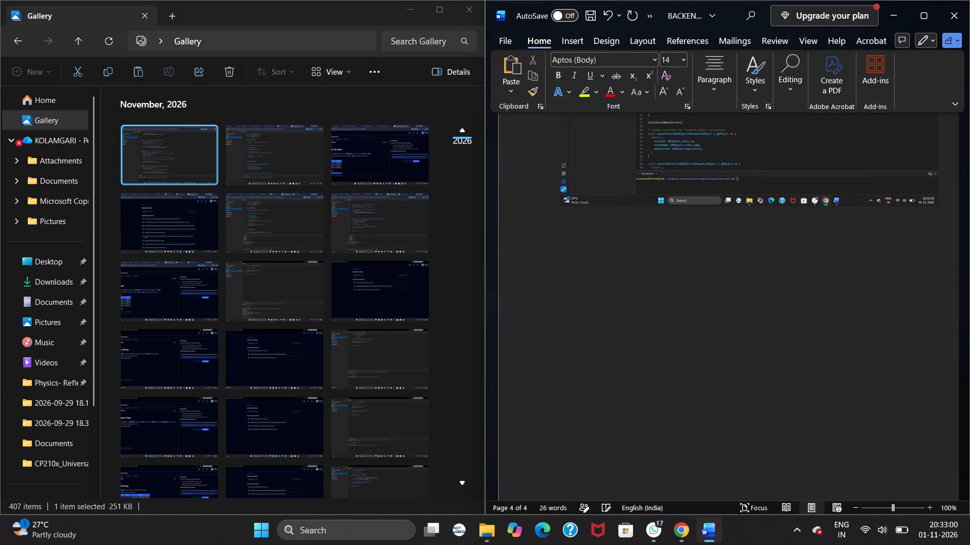
{"action": "key", "text": "ctrl+v"}
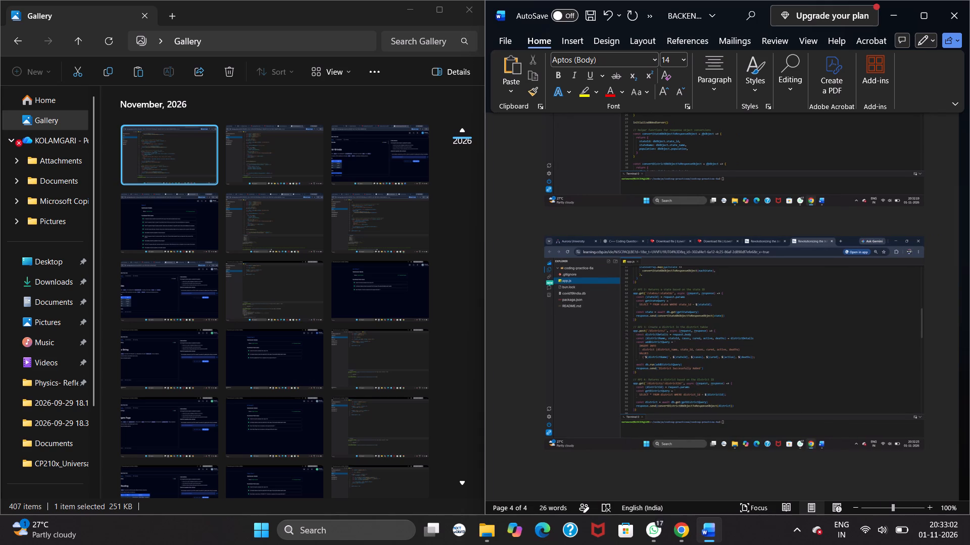
Crop the browser tab strip off the top of the app.js picture with API 2 to API 4.
{"action": "left_click", "coordinate": [735, 247]}
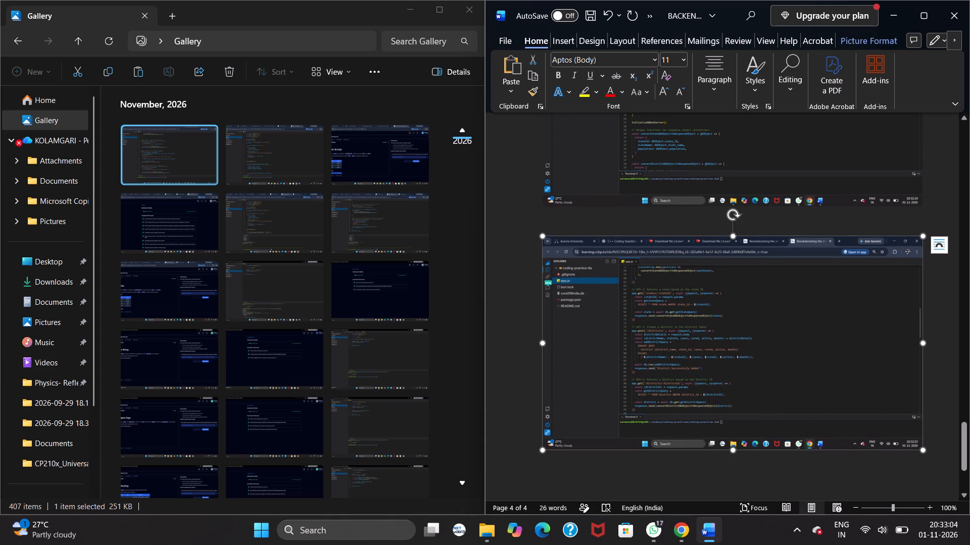
{"action": "right_click", "coordinate": [732, 246]}
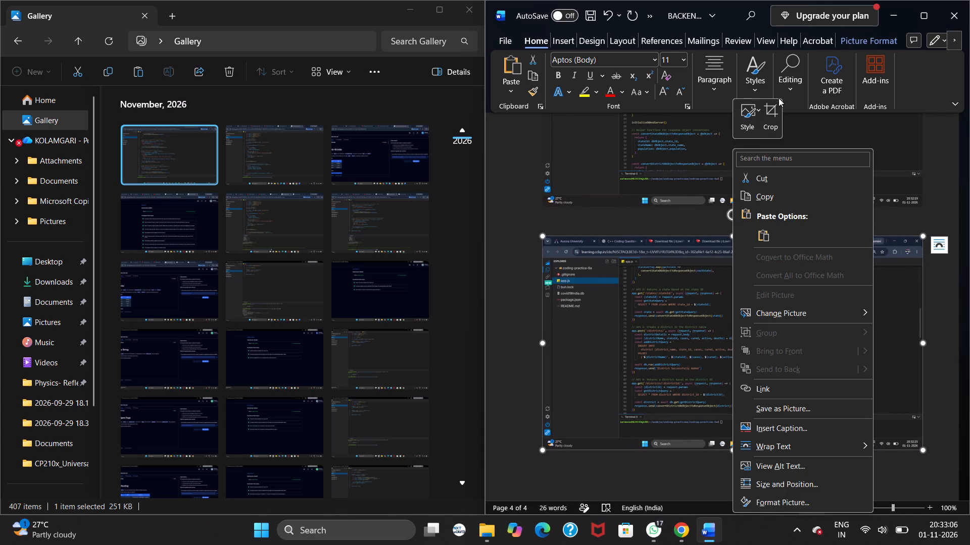
{"action": "left_click", "coordinate": [779, 98]}
{"action": "right_click", "coordinate": [724, 253]}
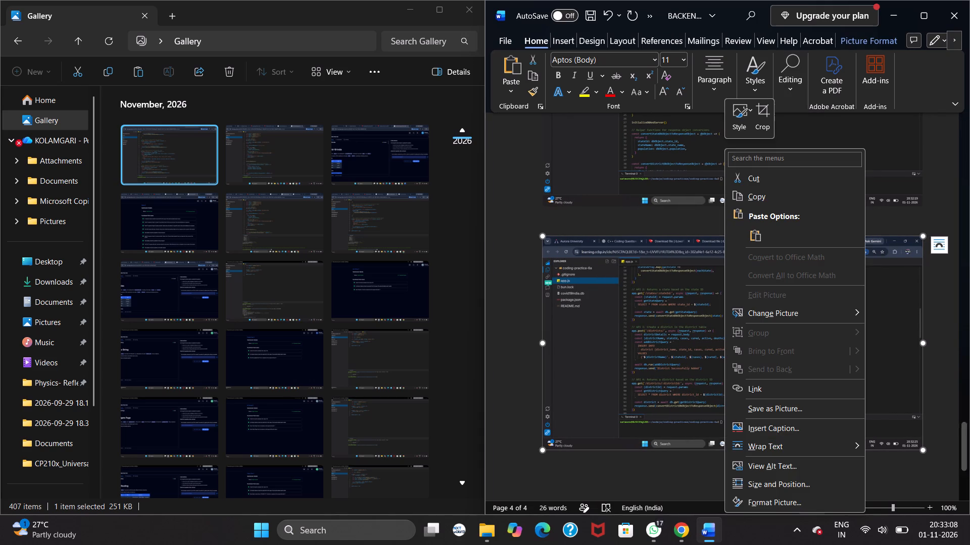
{"action": "left_click", "coordinate": [763, 130]}
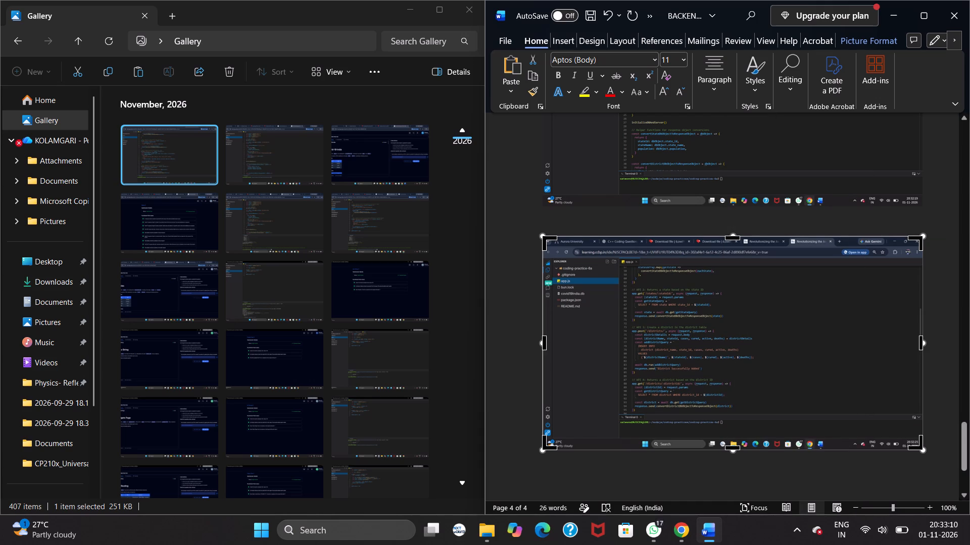
{"action": "left_click_drag", "start_coordinate": [735, 237], "coordinate": [735, 242]}
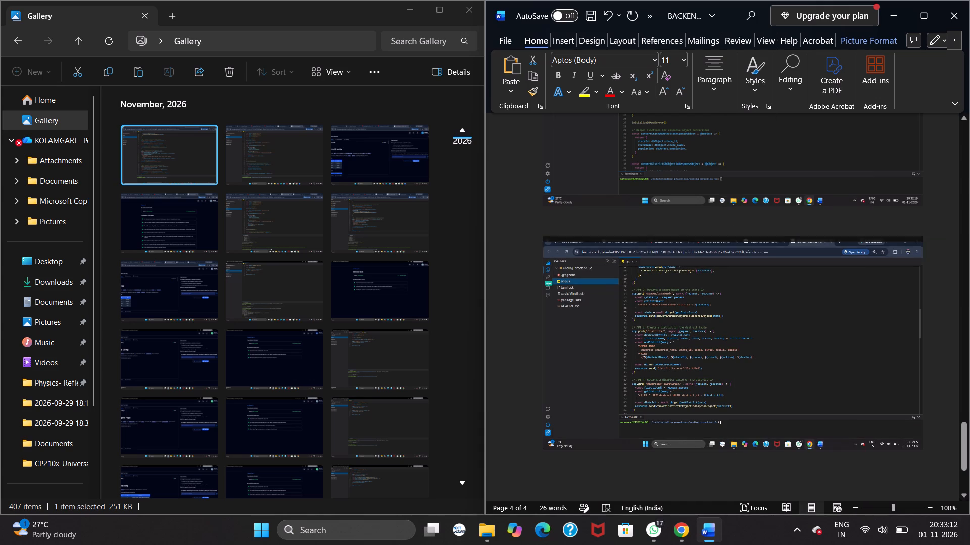
{"action": "left_click_drag", "start_coordinate": [735, 242], "coordinate": [735, 247]}
{"action": "key", "text": "Return"}
Crop the browser tab strip and address bar off the top of the first Covid-19 app.js picture.
{"action": "scroll", "coordinate": [735, 247], "scroll_direction": "up", "scroll_amount": 1}
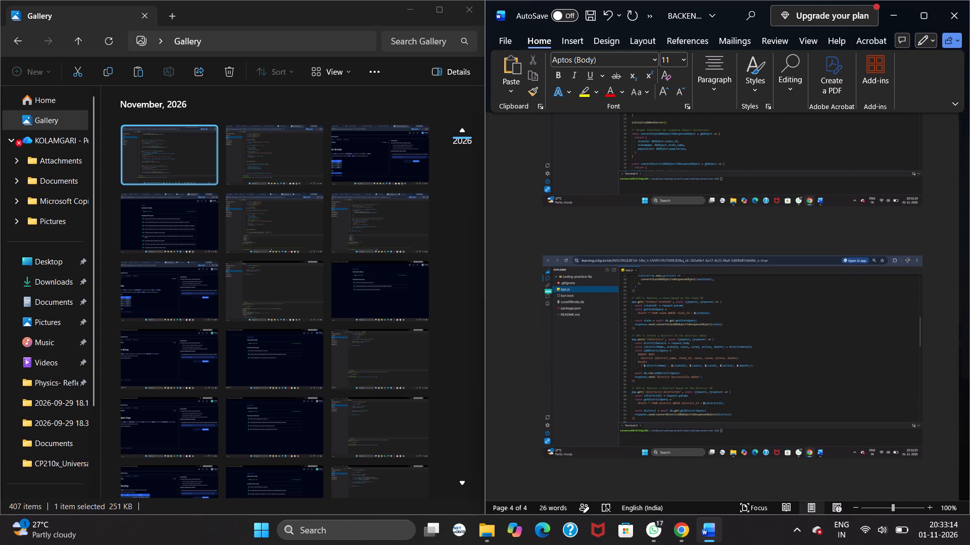
{"action": "scroll", "coordinate": [735, 247], "scroll_direction": "up", "scroll_amount": 2}
{"action": "right_click", "coordinate": [735, 247]}
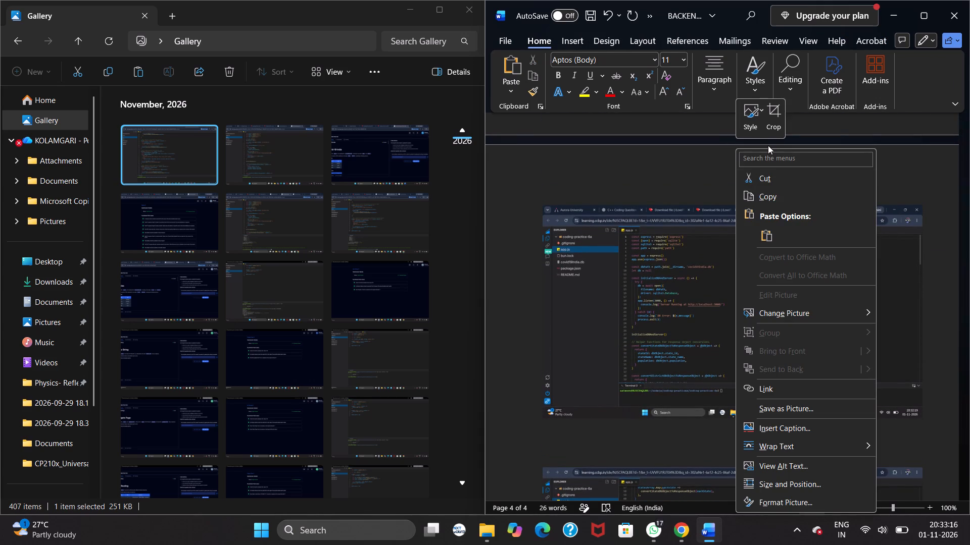
{"action": "left_click", "coordinate": [770, 121]}
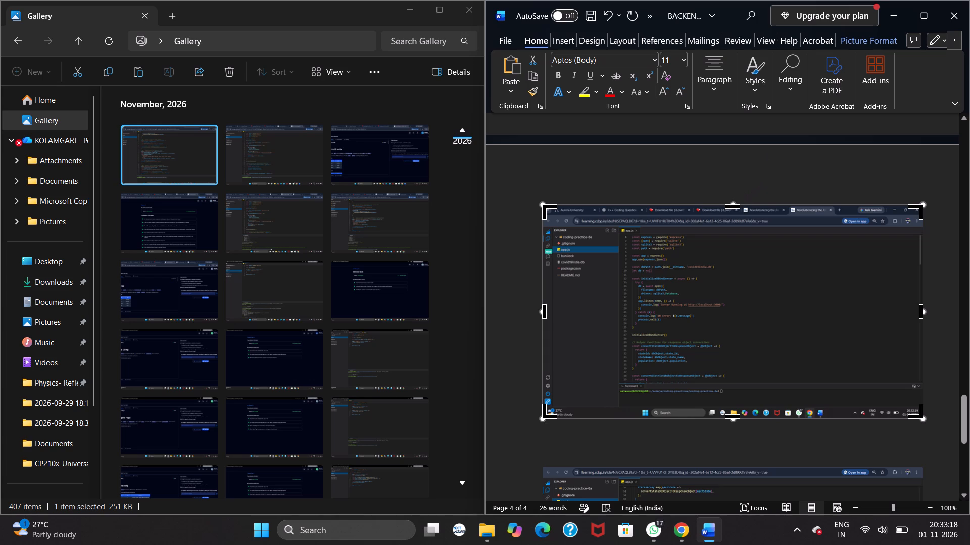
{"action": "left_click_drag", "start_coordinate": [736, 208], "coordinate": [737, 223]}
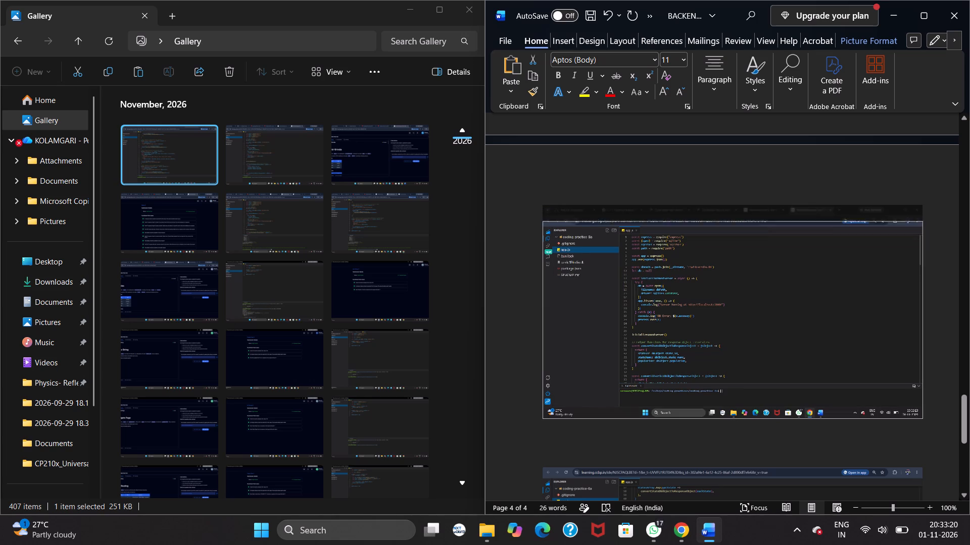
{"action": "left_click_drag", "start_coordinate": [737, 223], "coordinate": [738, 224]}
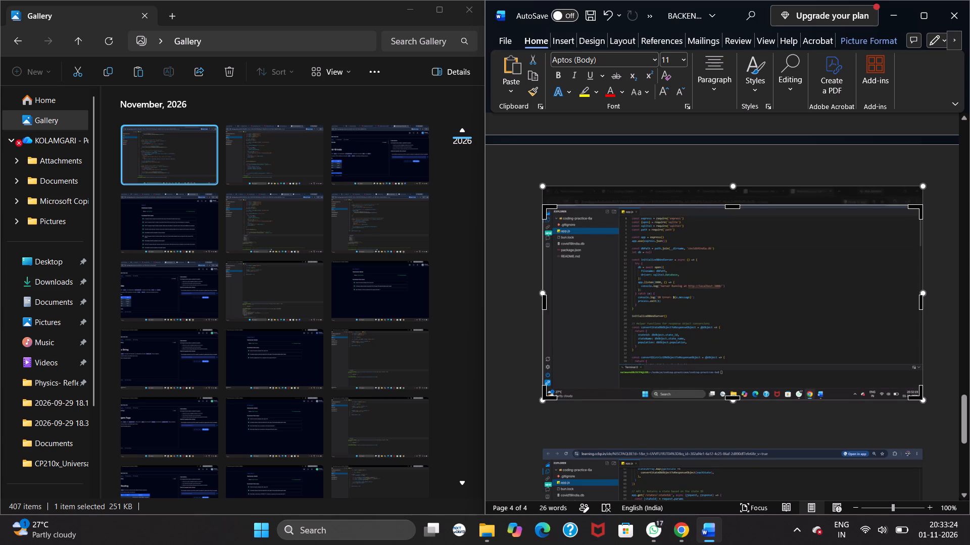
{"action": "key", "text": "Return"}
Crop the browser tab strip off the top of the Covid-19 India description picture.
{"action": "scroll", "coordinate": [733, 206], "scroll_direction": "up", "scroll_amount": 3}
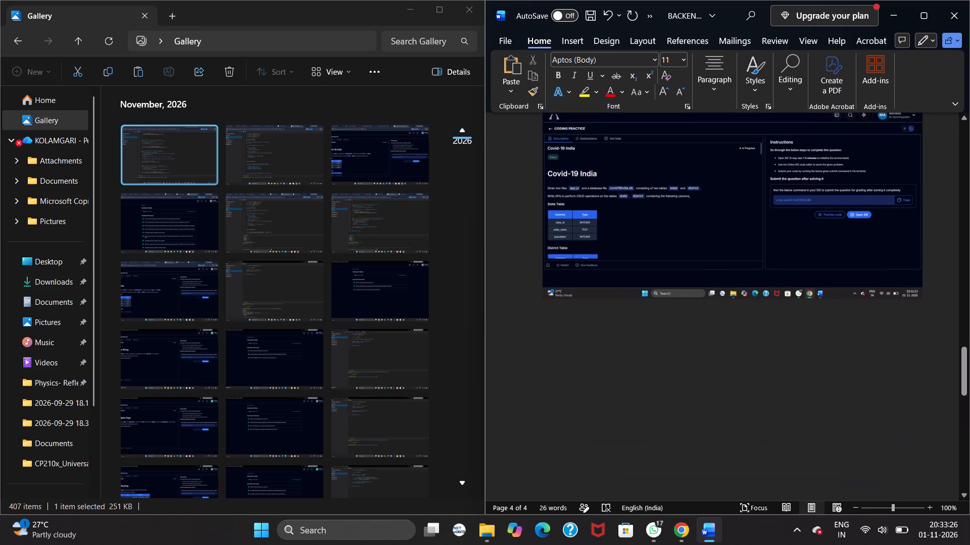
{"action": "scroll", "coordinate": [733, 206], "scroll_direction": "up", "scroll_amount": 2}
{"action": "right_click", "coordinate": [726, 324]}
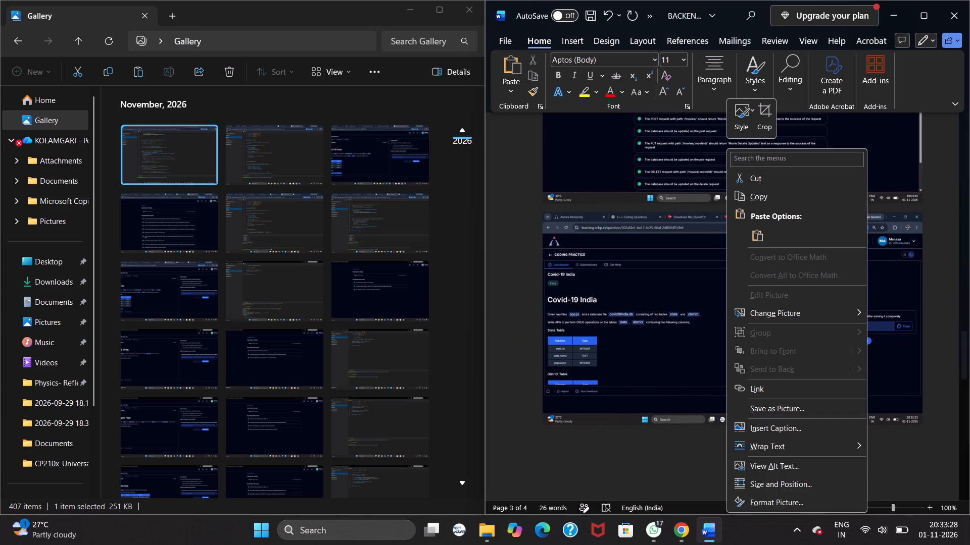
{"action": "left_click", "coordinate": [768, 116]}
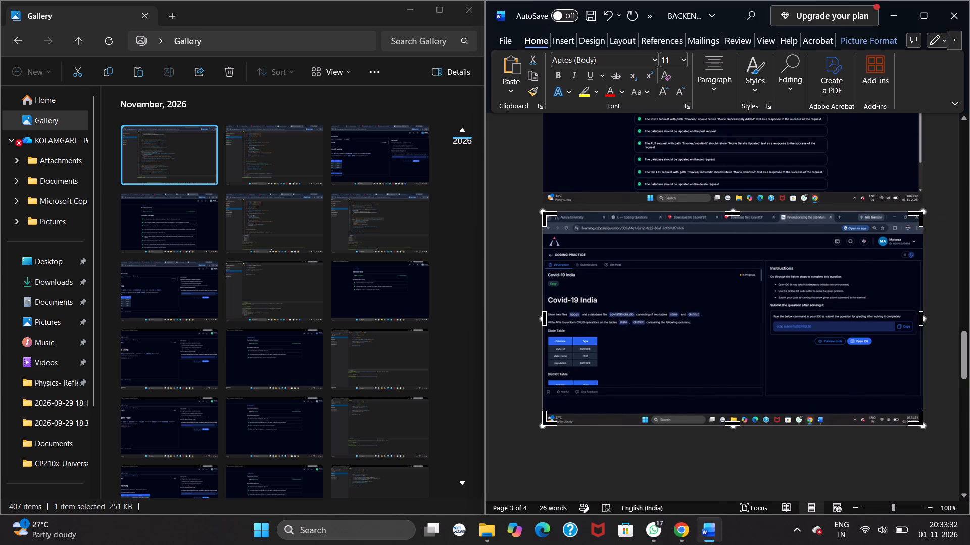
{"action": "left_click_drag", "start_coordinate": [733, 215], "coordinate": [731, 219]}
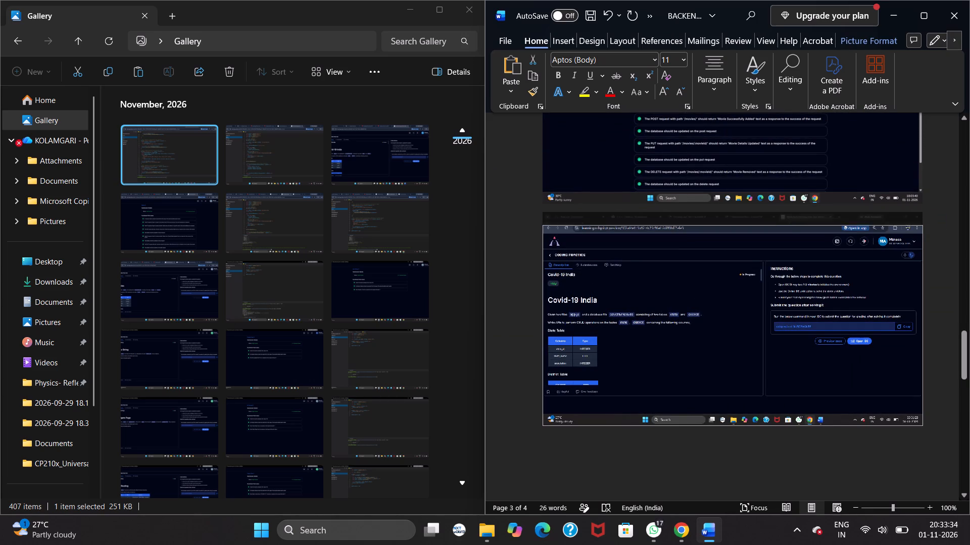
{"action": "left_click_drag", "start_coordinate": [731, 219], "coordinate": [731, 222]}
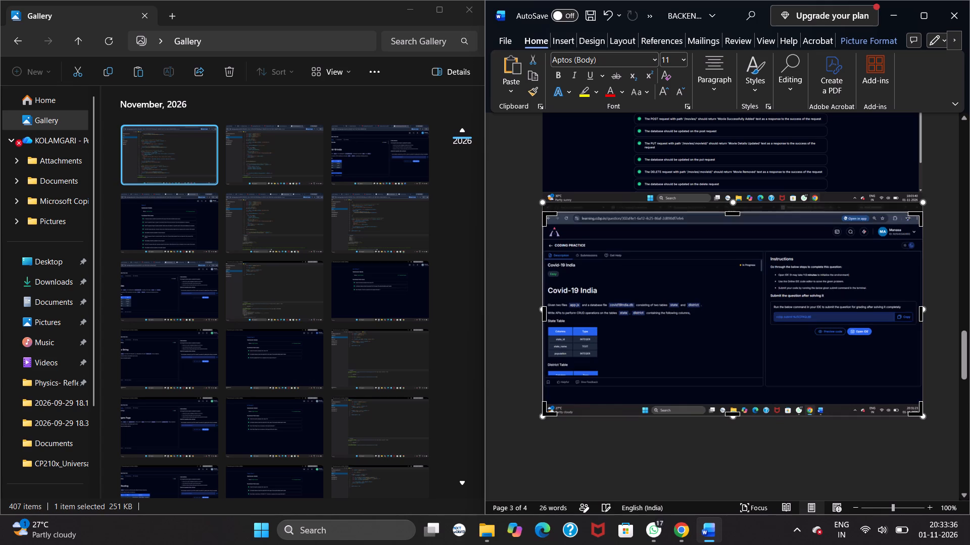
{"action": "key", "text": "Return"}
Copy the Movies Submission Details picture onto a new line below the app.js picture with API 2 to API 4.
{"action": "scroll", "coordinate": [731, 222], "scroll_direction": "up", "scroll_amount": 1}
{"action": "scroll", "coordinate": [748, 313], "scroll_direction": "up", "scroll_amount": 1}
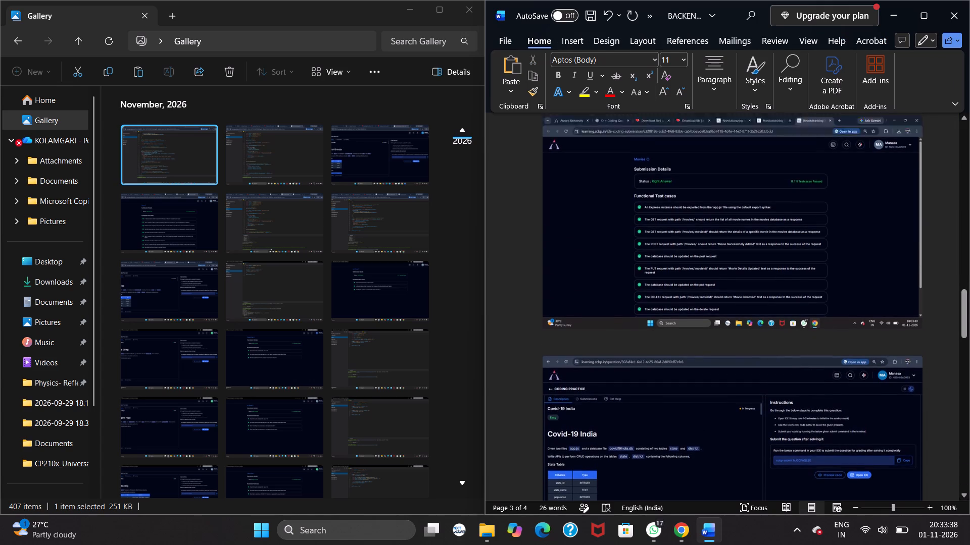
{"action": "scroll", "coordinate": [748, 313], "scroll_direction": "up", "scroll_amount": 1}
{"action": "scroll", "coordinate": [748, 313], "scroll_direction": "down", "scroll_amount": 2}
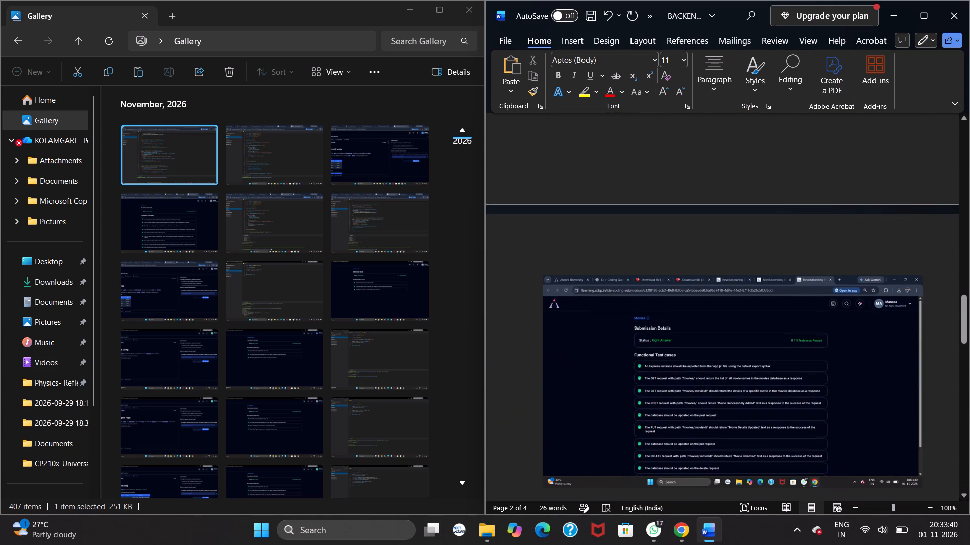
{"action": "right_click", "coordinate": [748, 313]}
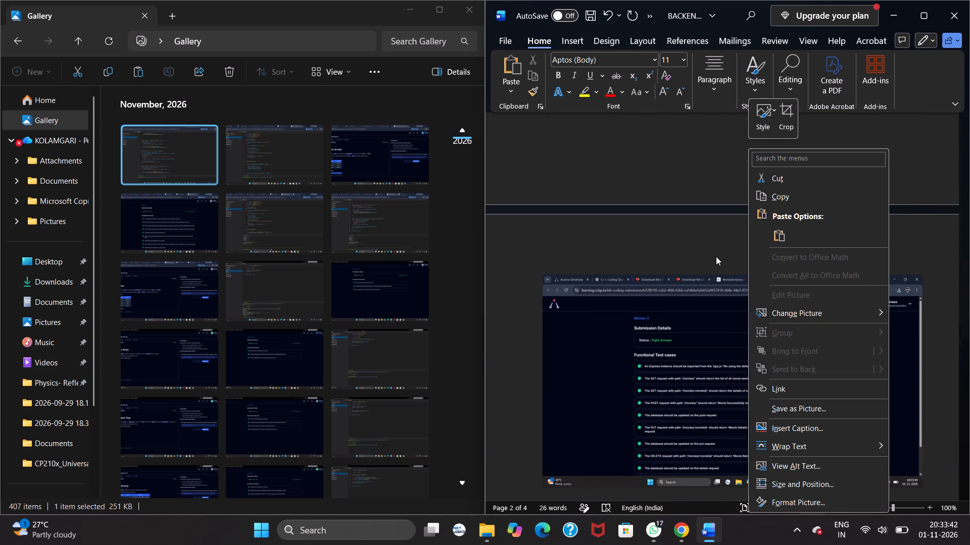
{"action": "left_click", "coordinate": [716, 256]}
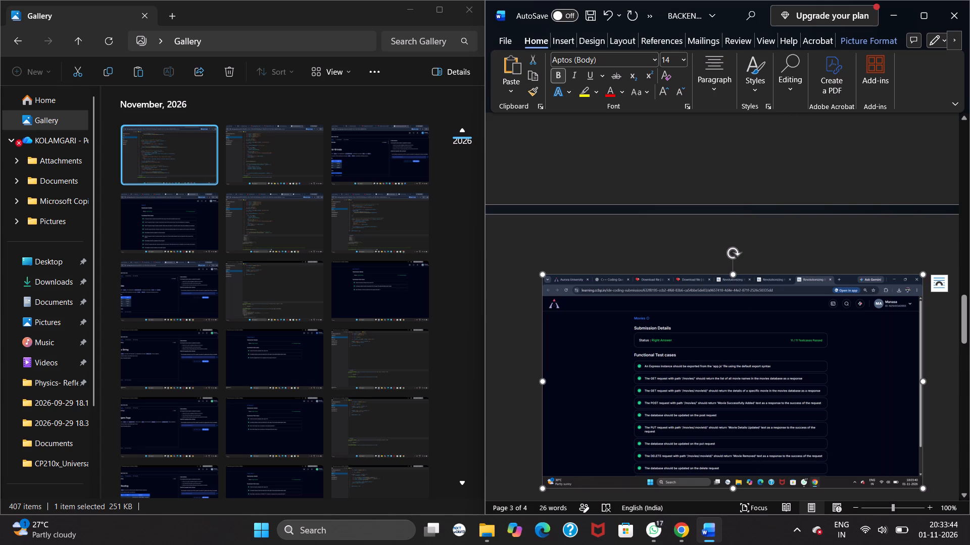
{"action": "right_click", "coordinate": [720, 373]}
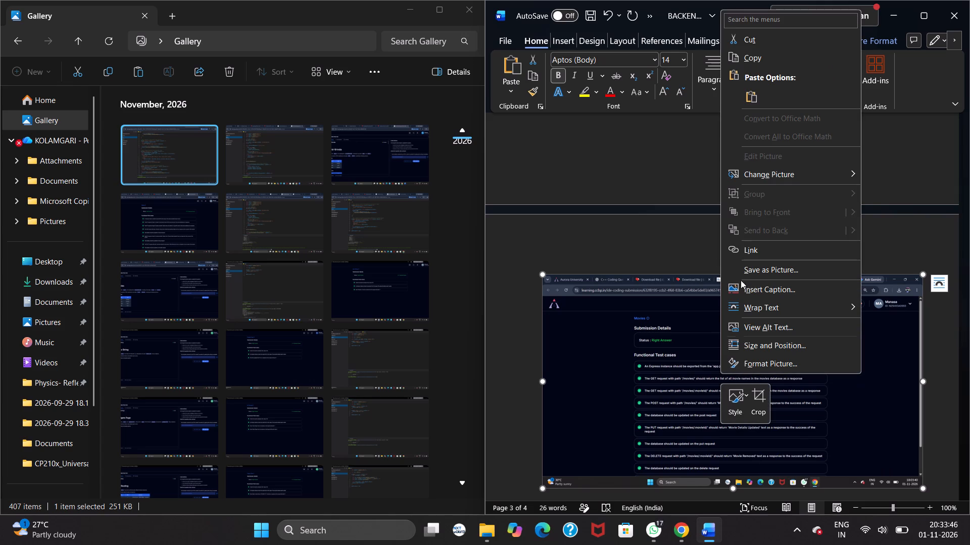
{"action": "left_click", "coordinate": [756, 65]}
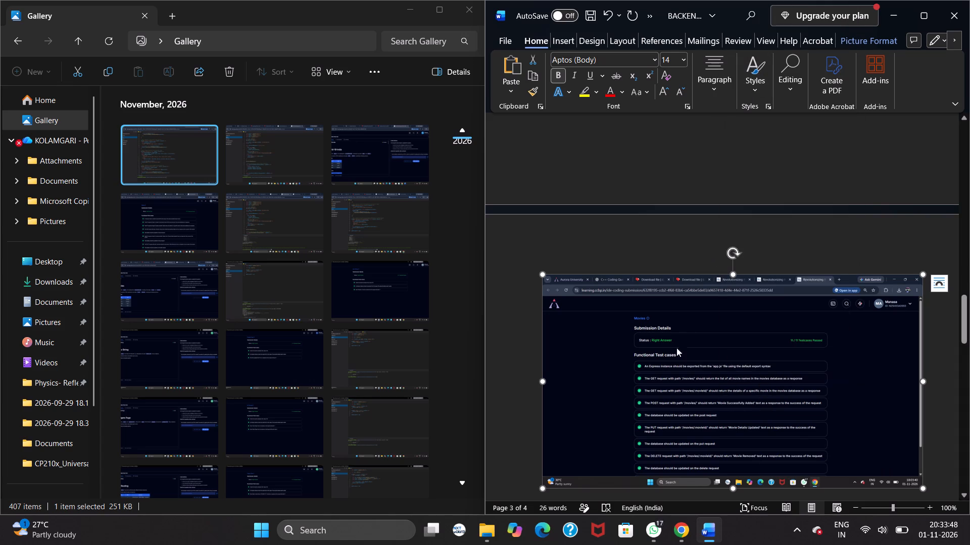
{"action": "scroll", "coordinate": [676, 348], "scroll_direction": "down", "scroll_amount": 8}
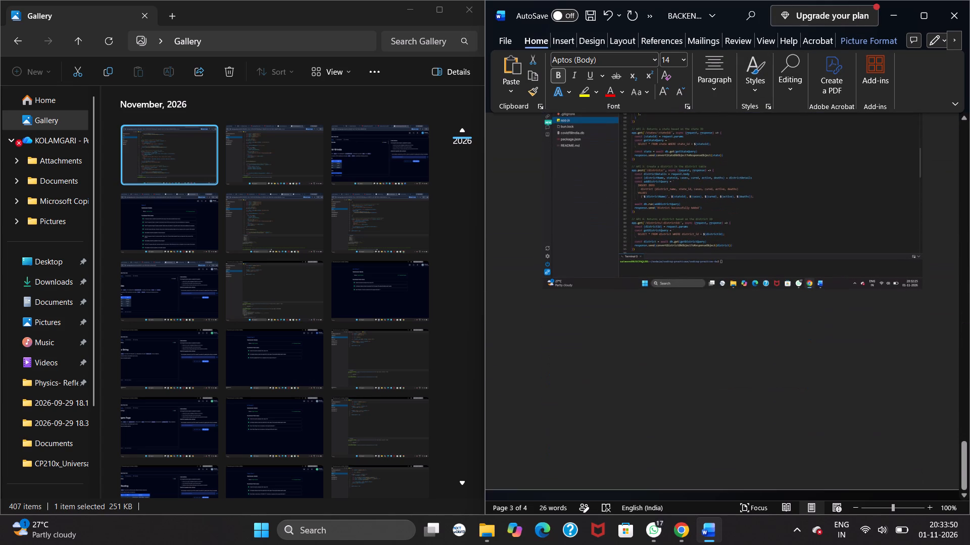
{"action": "left_click", "coordinate": [643, 350]}
{"action": "left_click", "coordinate": [925, 278]}
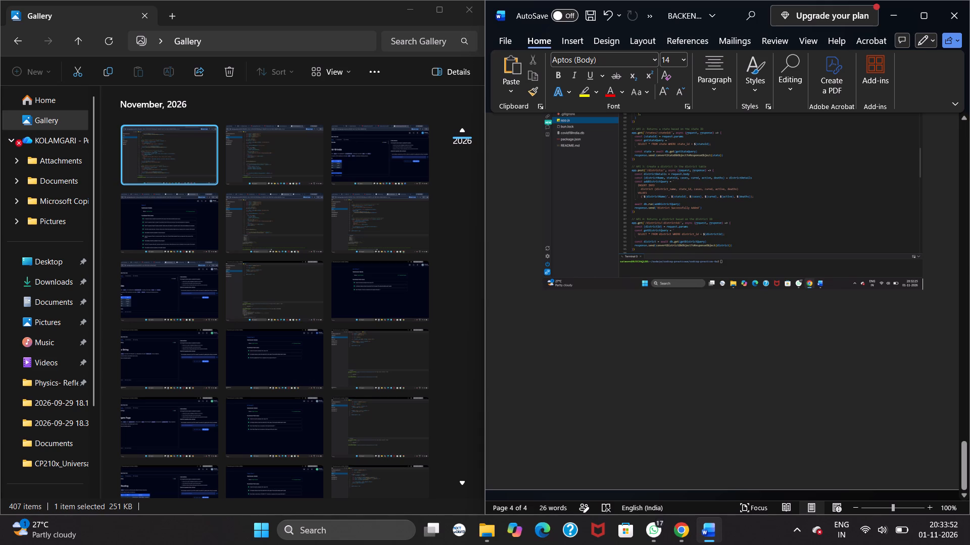
{"action": "key", "text": "Return"}
{"action": "key", "text": "ctrl+v"}
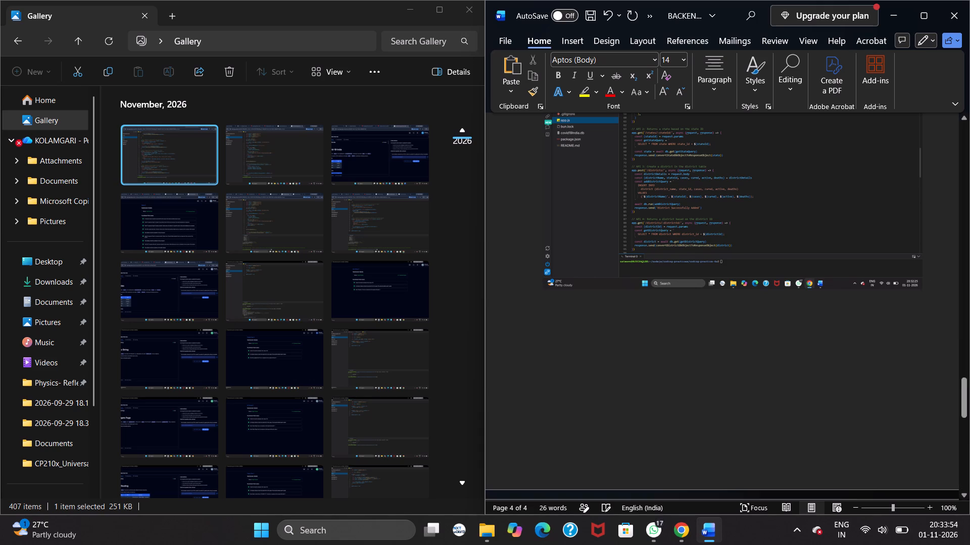
Crop the browser tab strip off the top of the Submission Details picture pasted at the report's end.
{"action": "right_click", "coordinate": [745, 388]}
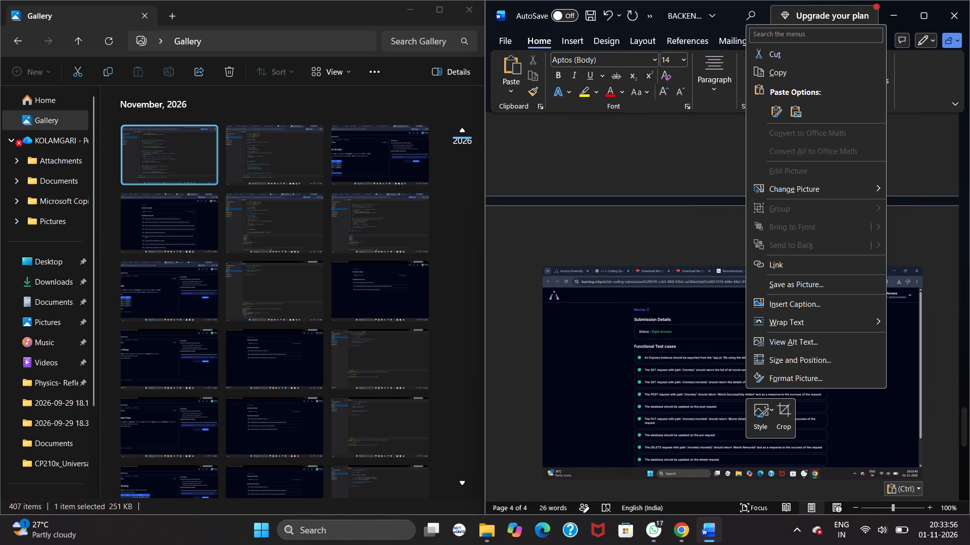
{"action": "left_click", "coordinate": [783, 408]}
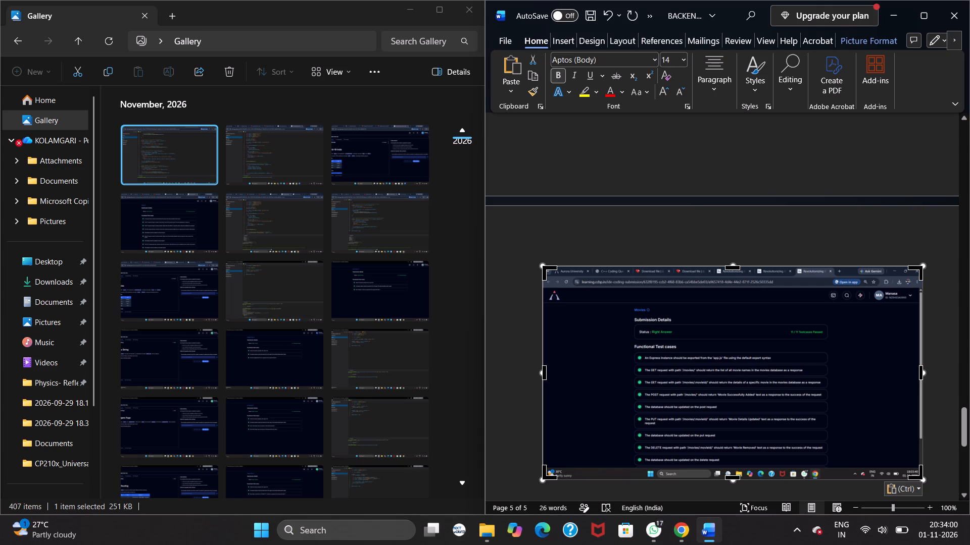
{"action": "left_click_drag", "start_coordinate": [733, 268], "coordinate": [733, 274]}
{"action": "key", "text": "Return"}
Add the label 1Q on the line between the LAB REPORT-2 heading and the Movies description picture.
{"action": "scroll", "coordinate": [733, 274], "scroll_direction": "up", "scroll_amount": 6}
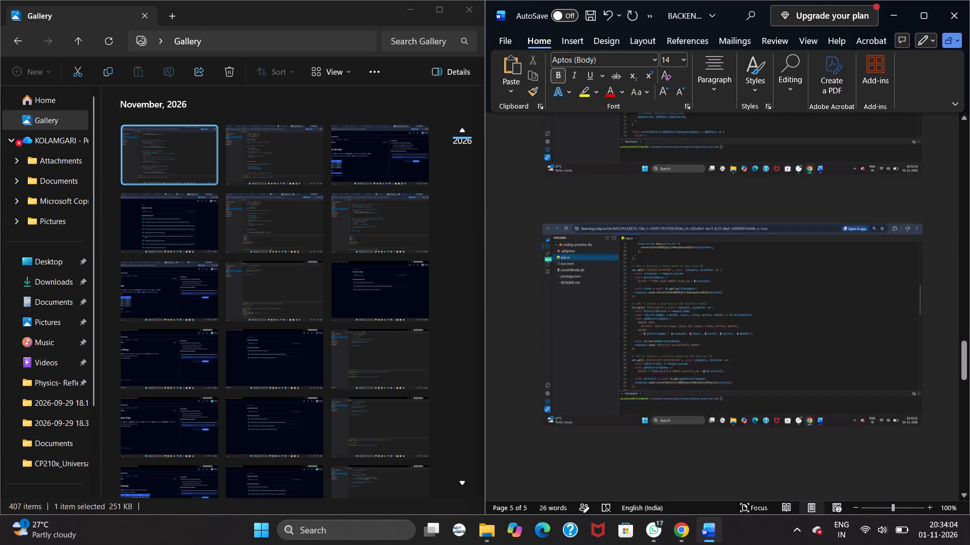
{"action": "scroll", "coordinate": [733, 274], "scroll_direction": "up", "scroll_amount": 7}
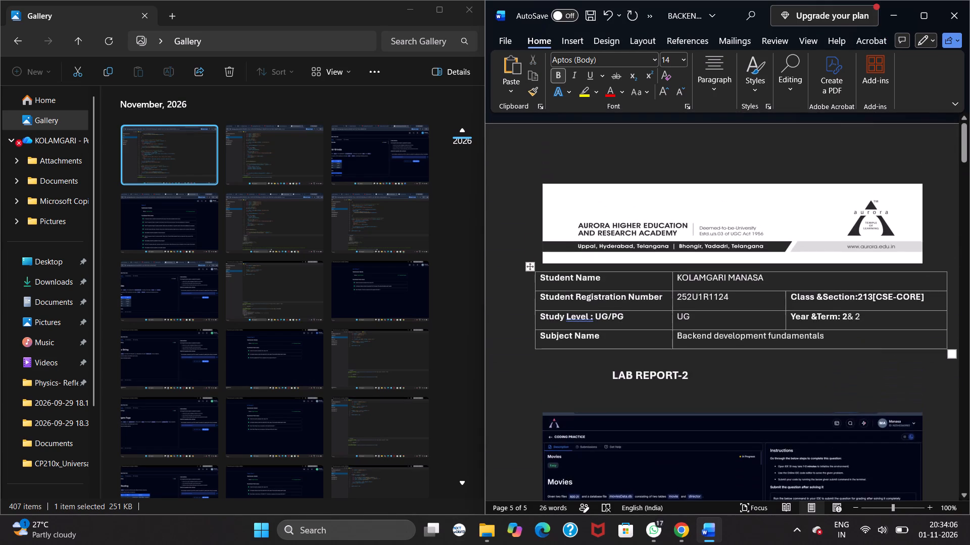
{"action": "scroll", "coordinate": [733, 274], "scroll_direction": "up", "scroll_amount": 3}
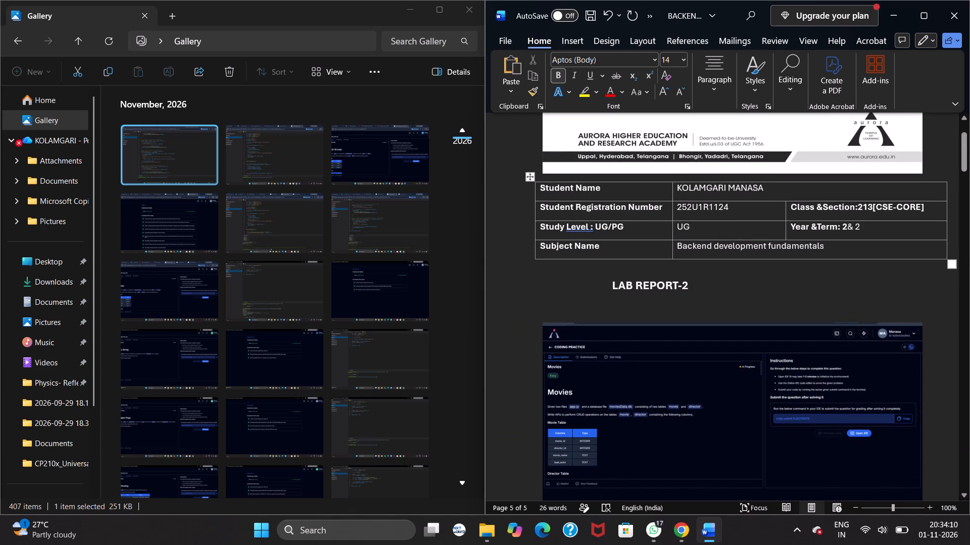
{"action": "left_click", "coordinate": [549, 307]}
{"action": "type", "text": "1Q"}
Add the label 2Q above the Covid-19 India description picture, with two line breaks inserted before the label.
{"action": "scroll", "coordinate": [549, 307], "scroll_direction": "down", "scroll_amount": 4}
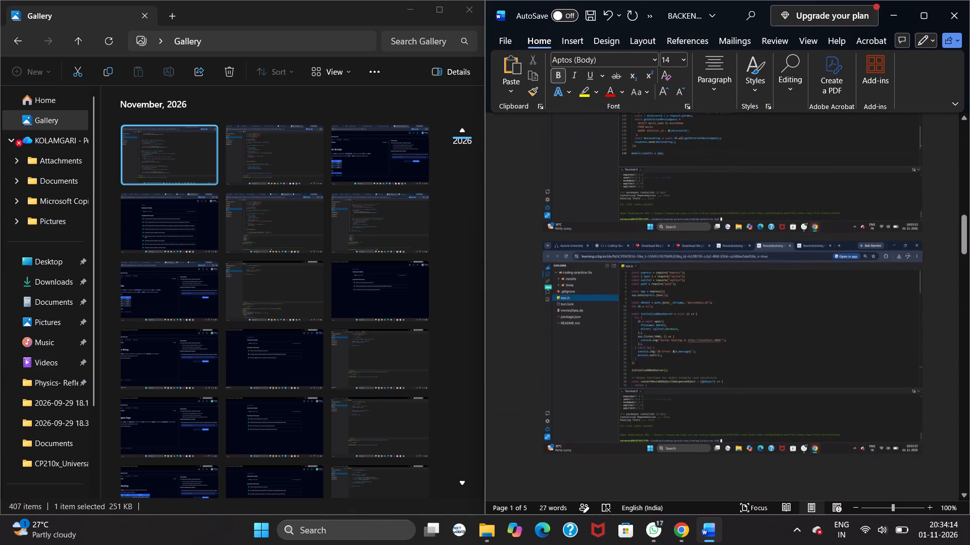
{"action": "scroll", "coordinate": [549, 307], "scroll_direction": "down", "scroll_amount": 2}
{"action": "scroll", "coordinate": [549, 307], "scroll_direction": "up", "scroll_amount": 1}
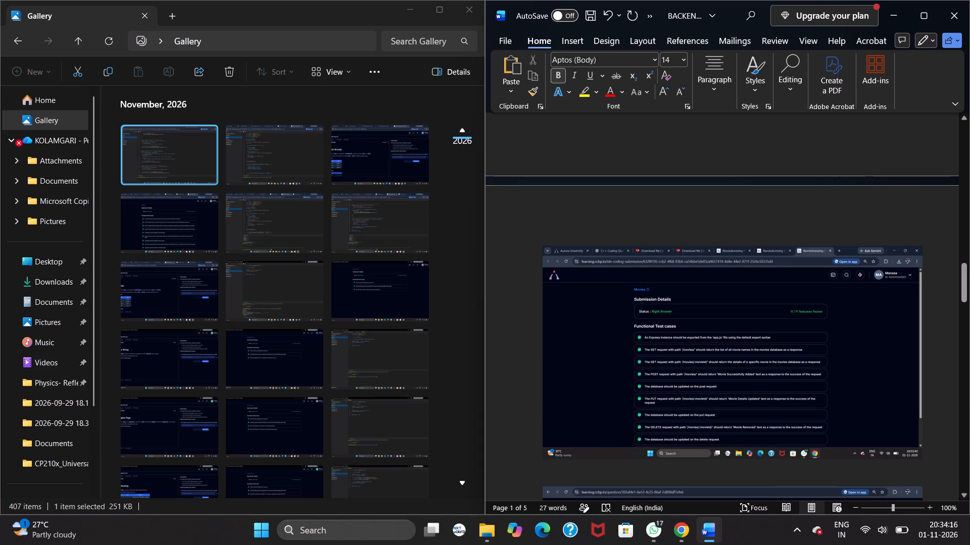
{"action": "left_click", "coordinate": [555, 216]}
{"action": "scroll", "coordinate": [562, 264], "scroll_direction": "down", "scroll_amount": 1}
{"action": "left_click", "coordinate": [551, 385]}
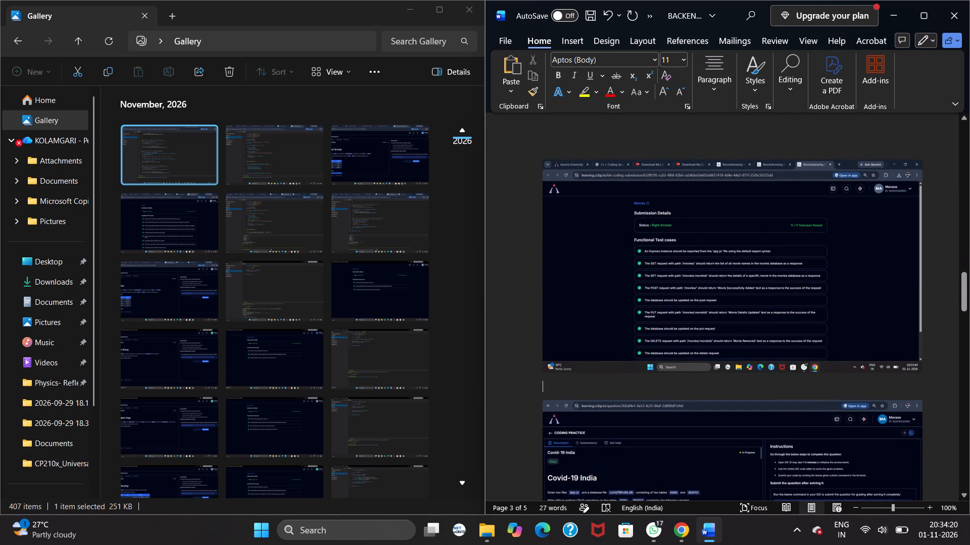
{"action": "type", "text": "2Q"}
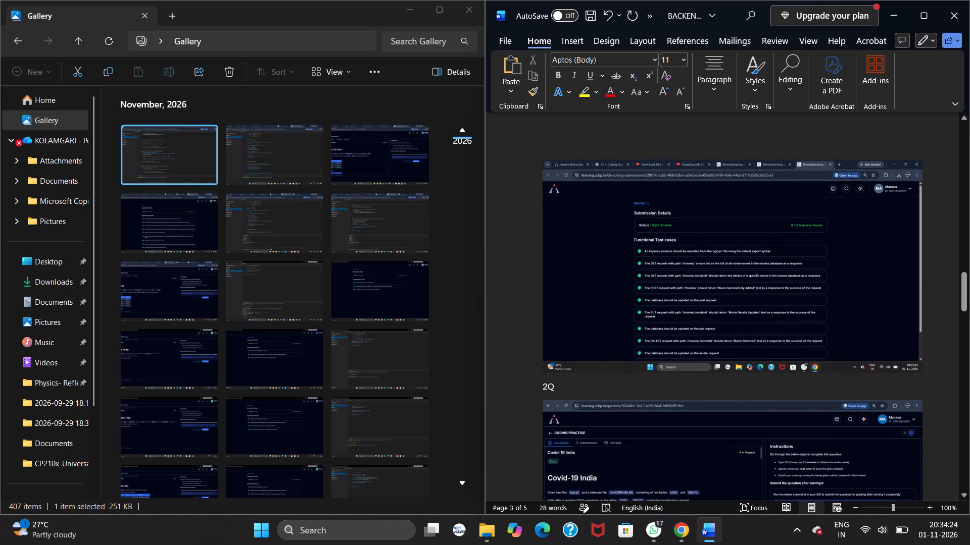
{"action": "left_click", "coordinate": [542, 387]}
{"action": "key", "text": "Return"}
{"action": "key", "text": "Return"}
Crop the browser tab strip off the top of the Movies Submission Details picture above the 2Q label.
{"action": "scroll", "coordinate": [542, 387], "scroll_direction": "down", "scroll_amount": 1}
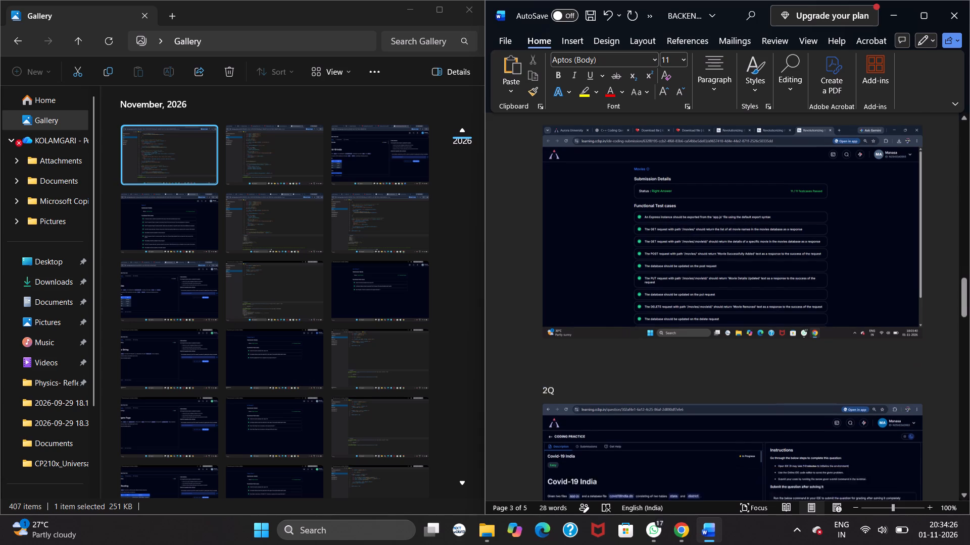
{"action": "scroll", "coordinate": [542, 387], "scroll_direction": "down", "scroll_amount": 1}
{"action": "right_click", "coordinate": [668, 205]}
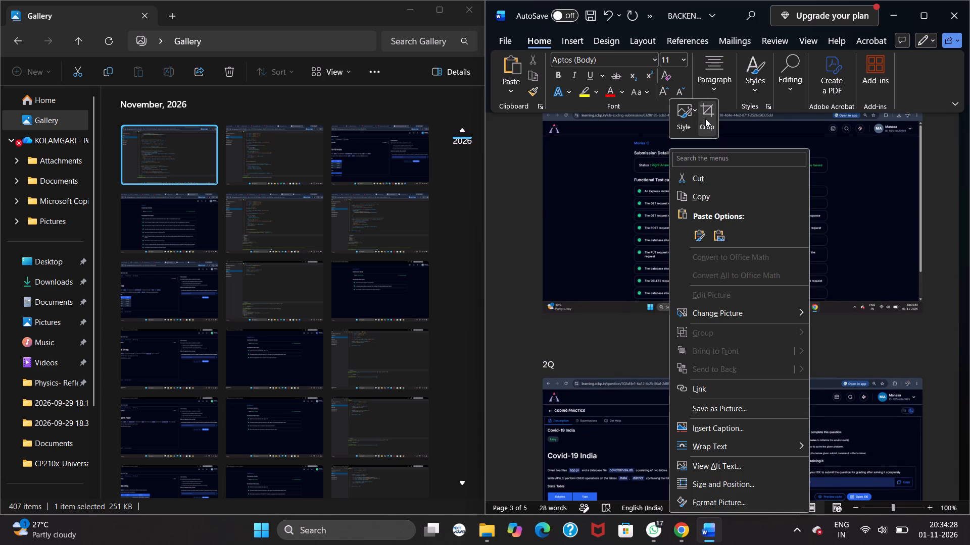
{"action": "left_click", "coordinate": [705, 119]}
{"action": "scroll", "coordinate": [701, 199], "scroll_direction": "up", "scroll_amount": 1}
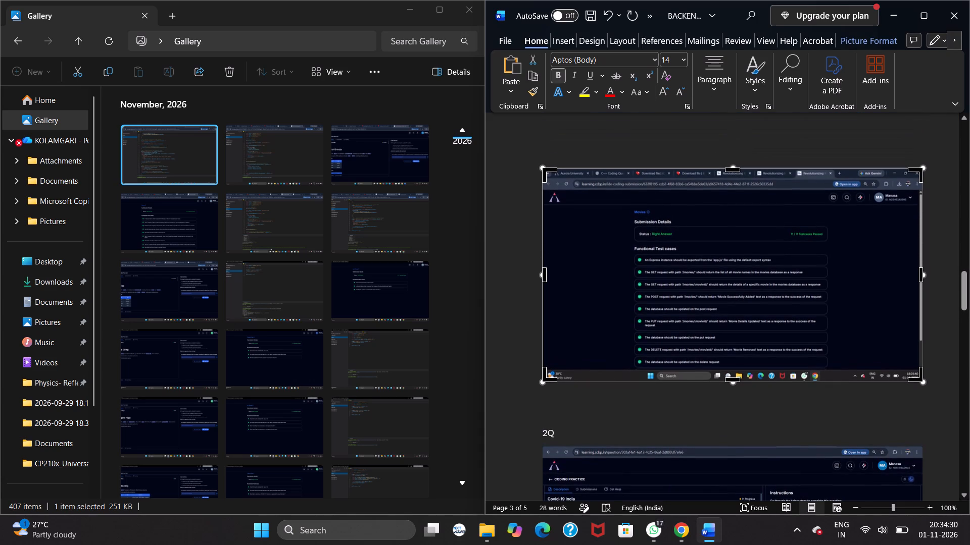
{"action": "left_click_drag", "start_coordinate": [734, 171], "coordinate": [736, 179]}
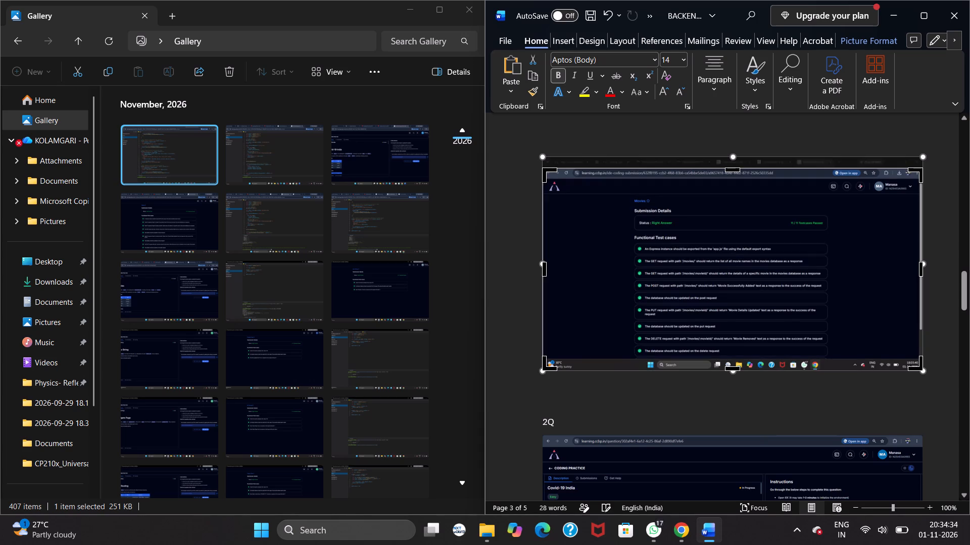
{"action": "key", "text": "Return"}
{"action": "scroll", "coordinate": [736, 179], "scroll_direction": "up", "scroll_amount": 4}
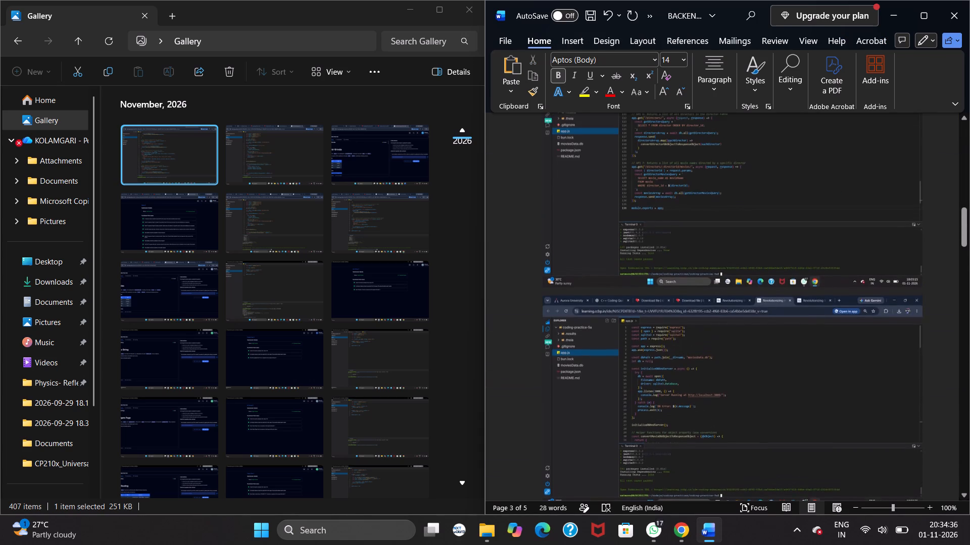
Crop the browser tab strip off the top of the Movies code picture that shows the end of app.js.
{"action": "scroll", "coordinate": [736, 179], "scroll_direction": "up", "scroll_amount": 5}
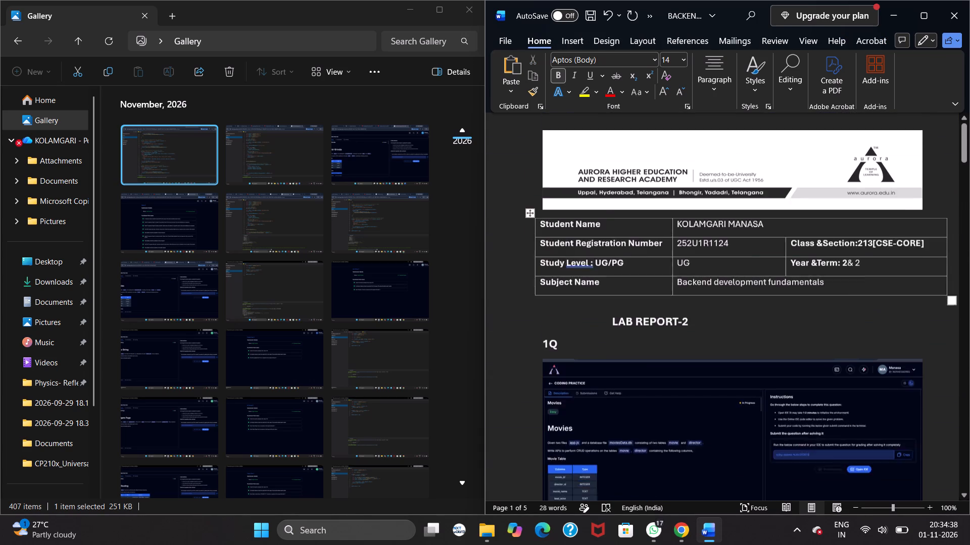
{"action": "scroll", "coordinate": [736, 179], "scroll_direction": "down", "scroll_amount": 5}
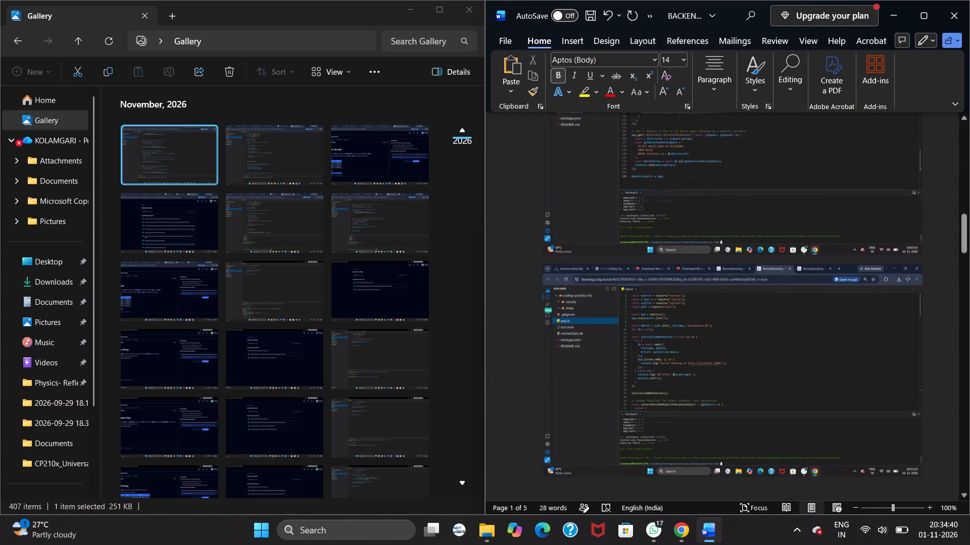
{"action": "scroll", "coordinate": [715, 190], "scroll_direction": "up", "scroll_amount": 1}
{"action": "right_click", "coordinate": [715, 190]}
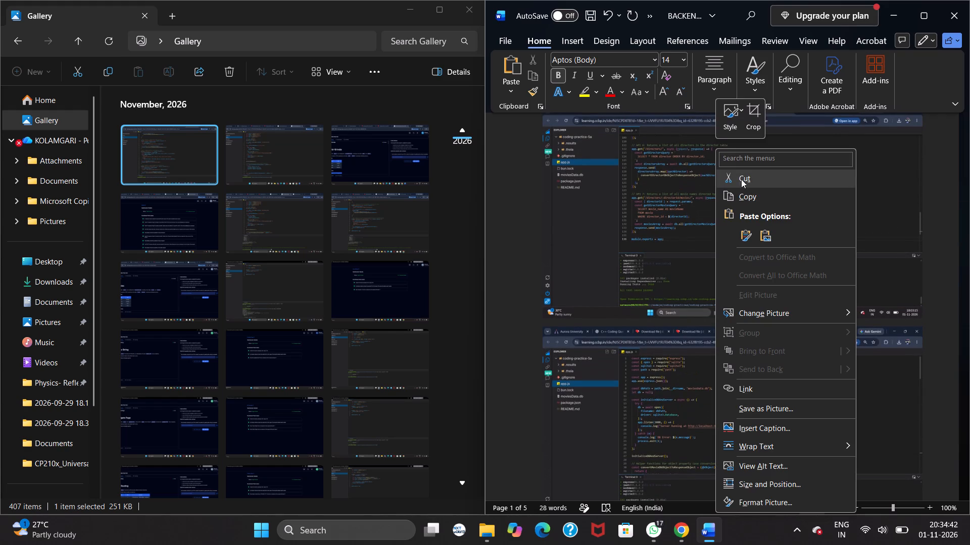
{"action": "left_click", "coordinate": [751, 130]}
{"action": "scroll", "coordinate": [682, 170], "scroll_direction": "up", "scroll_amount": 1}
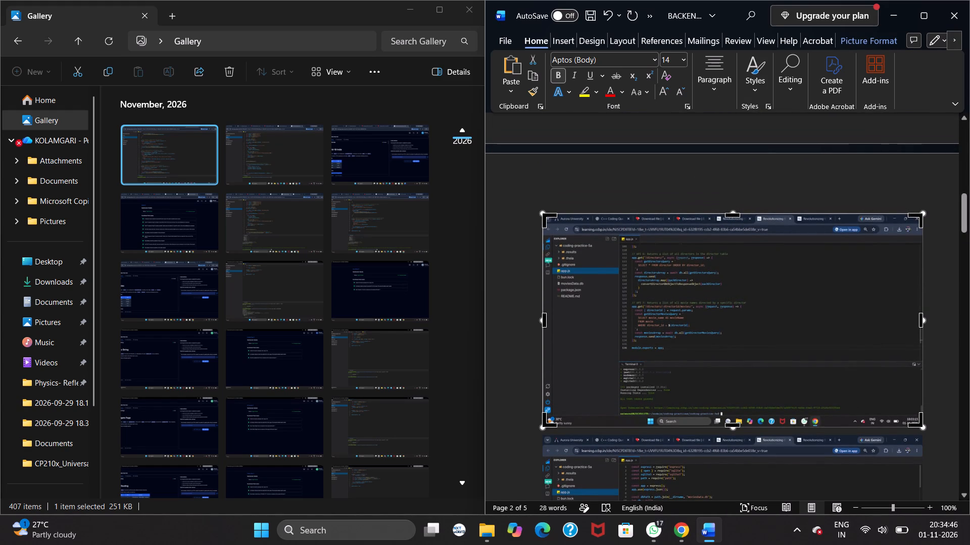
{"action": "left_click_drag", "start_coordinate": [732, 215], "coordinate": [733, 224]}
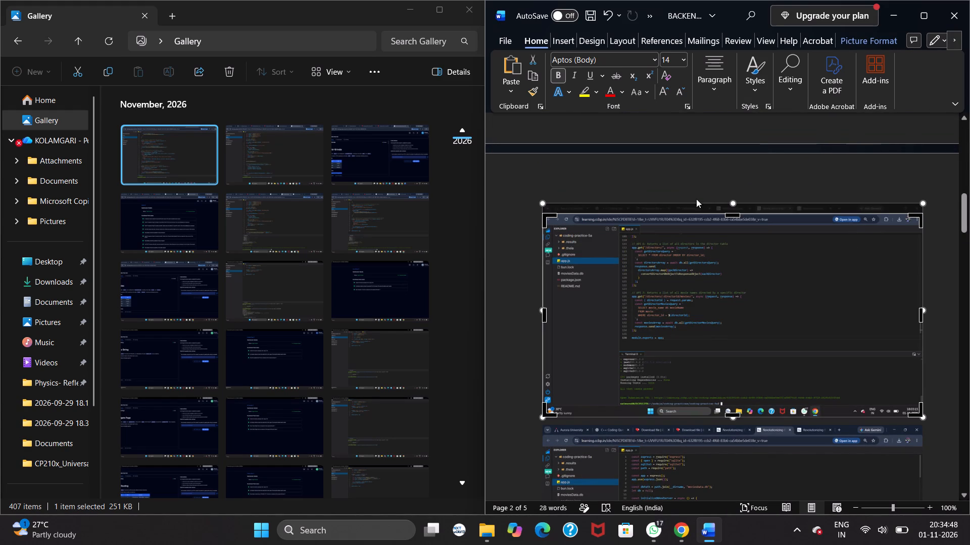
{"action": "left_click", "coordinate": [692, 191]}
{"action": "key", "text": "Return"}
Crop the browser tab strip off the picture showing the start of the Movies app.js code, and add a blank line above it.
{"action": "scroll", "coordinate": [692, 191], "scroll_direction": "down", "scroll_amount": 1}
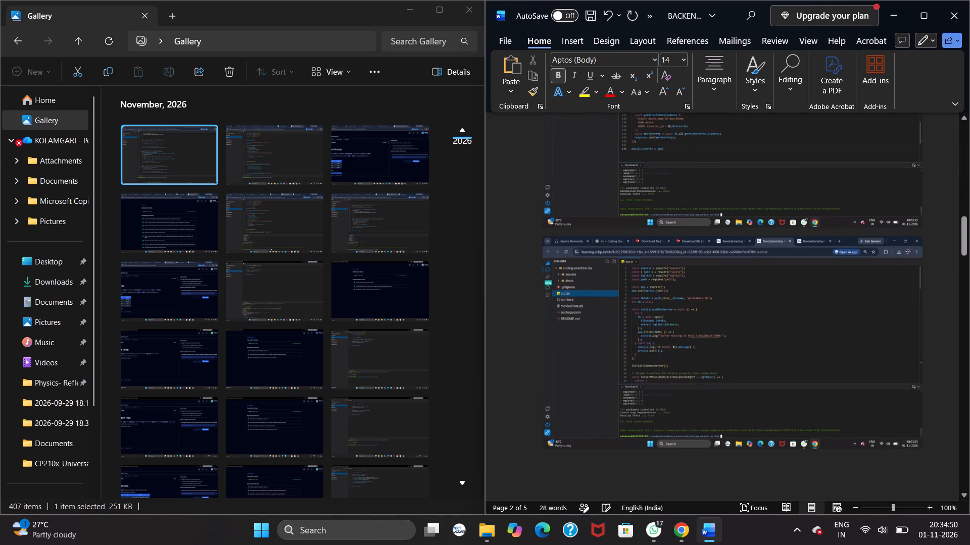
{"action": "scroll", "coordinate": [692, 191], "scroll_direction": "down", "scroll_amount": 3}
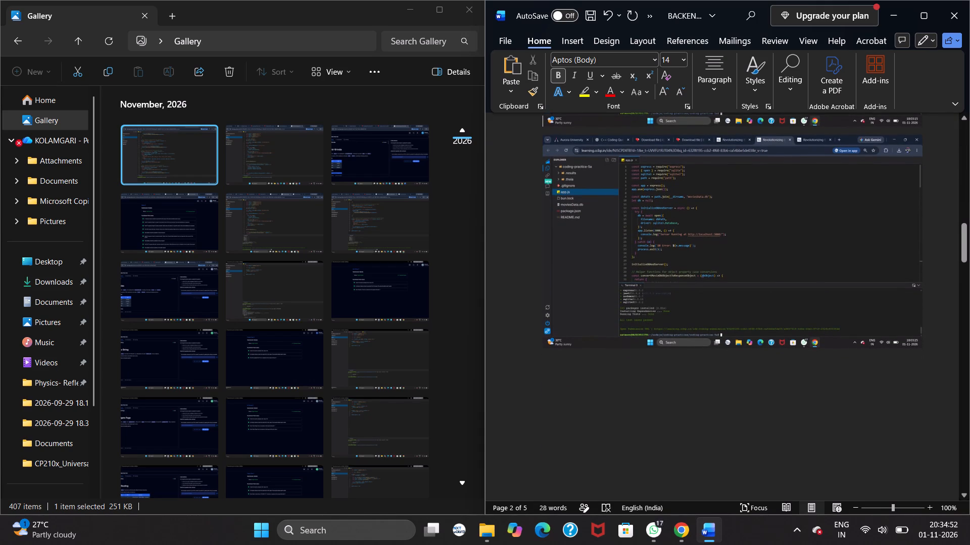
{"action": "right_click", "coordinate": [660, 267]}
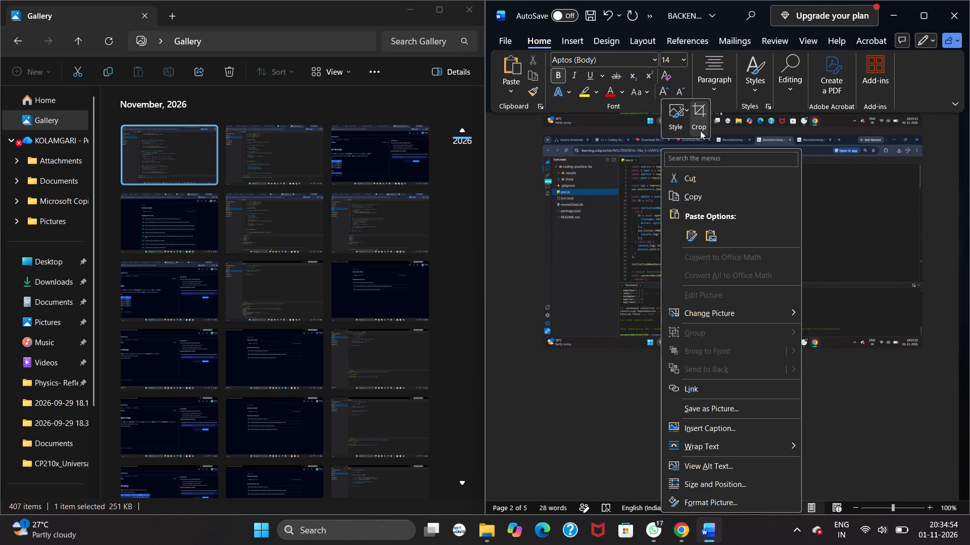
{"action": "left_click", "coordinate": [700, 131]}
{"action": "scroll", "coordinate": [693, 171], "scroll_direction": "up", "scroll_amount": 1}
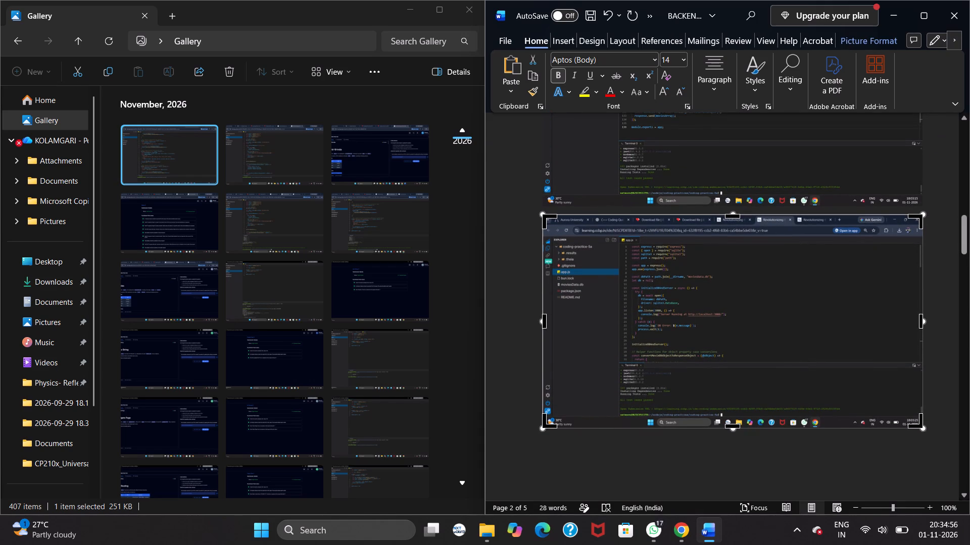
{"action": "left_click_drag", "start_coordinate": [733, 216], "coordinate": [733, 223]}
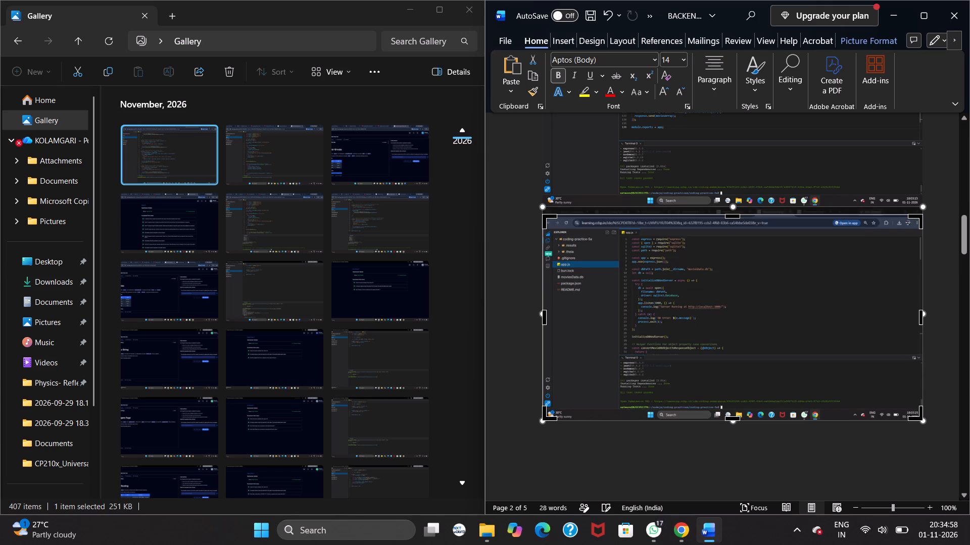
{"action": "key", "text": "Return"}
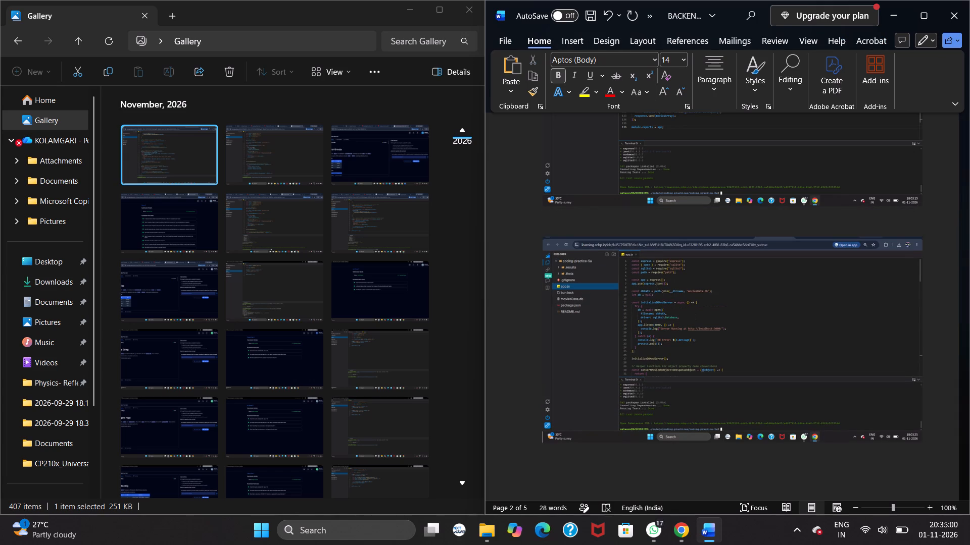
Review the cropped Movies code pictures and their spacing on the report's second page.
{"action": "scroll", "coordinate": [651, 223], "scroll_direction": "up", "scroll_amount": 2}
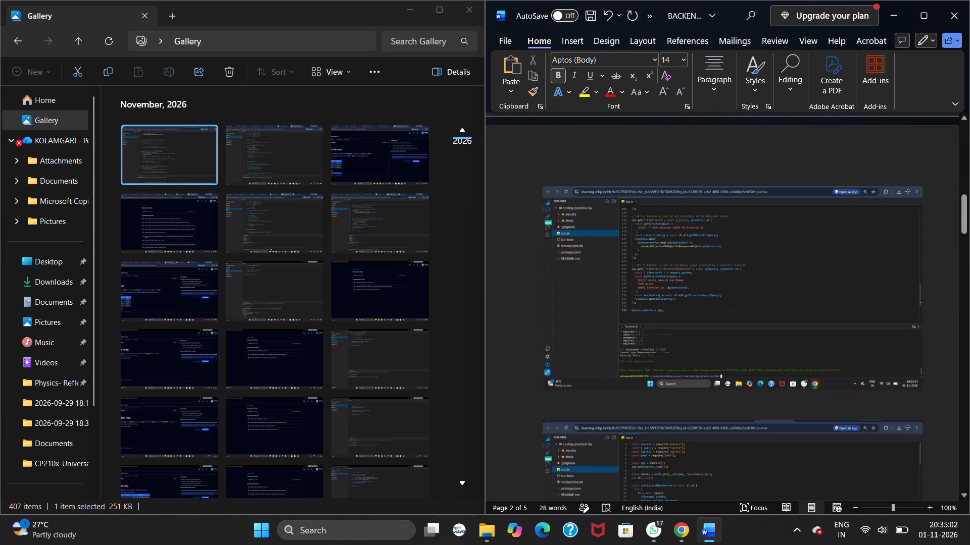
{"action": "scroll", "coordinate": [651, 223], "scroll_direction": "up", "scroll_amount": 6}
{"action": "scroll", "coordinate": [651, 223], "scroll_direction": "down", "scroll_amount": 6}
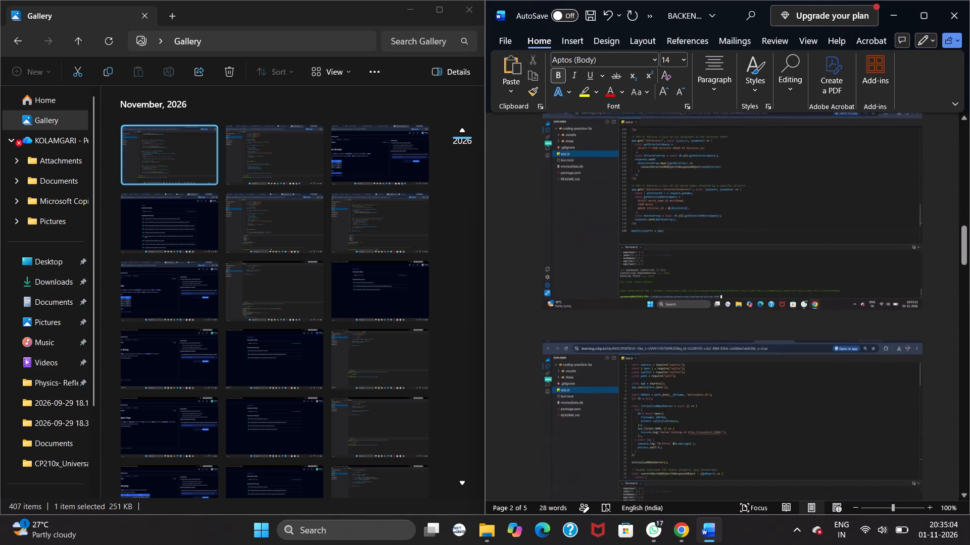
{"action": "scroll", "coordinate": [651, 223], "scroll_direction": "down", "scroll_amount": 1}
{"action": "scroll", "coordinate": [651, 223], "scroll_direction": "up", "scroll_amount": 7}
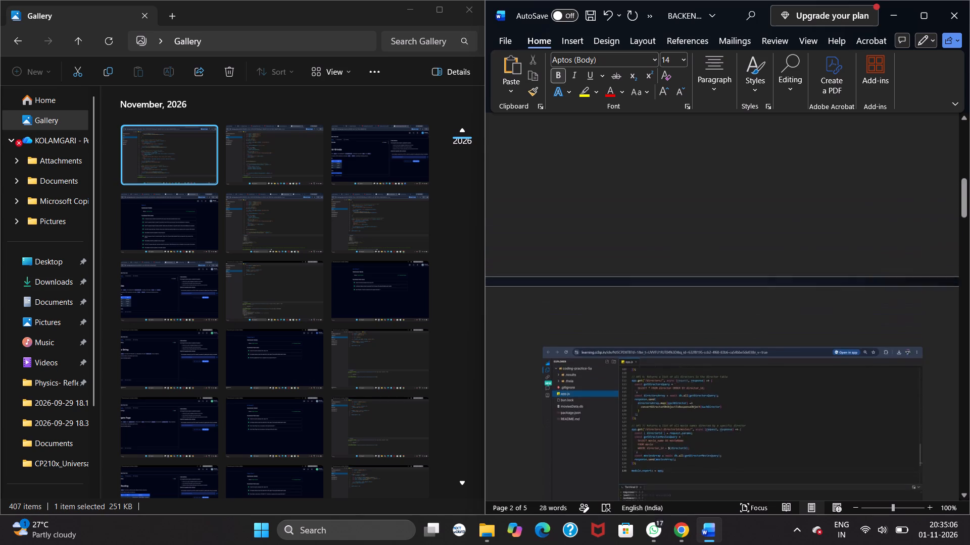
{"action": "scroll", "coordinate": [651, 223], "scroll_direction": "up", "scroll_amount": 2}
{"action": "scroll", "coordinate": [651, 223], "scroll_direction": "down", "scroll_amount": 4}
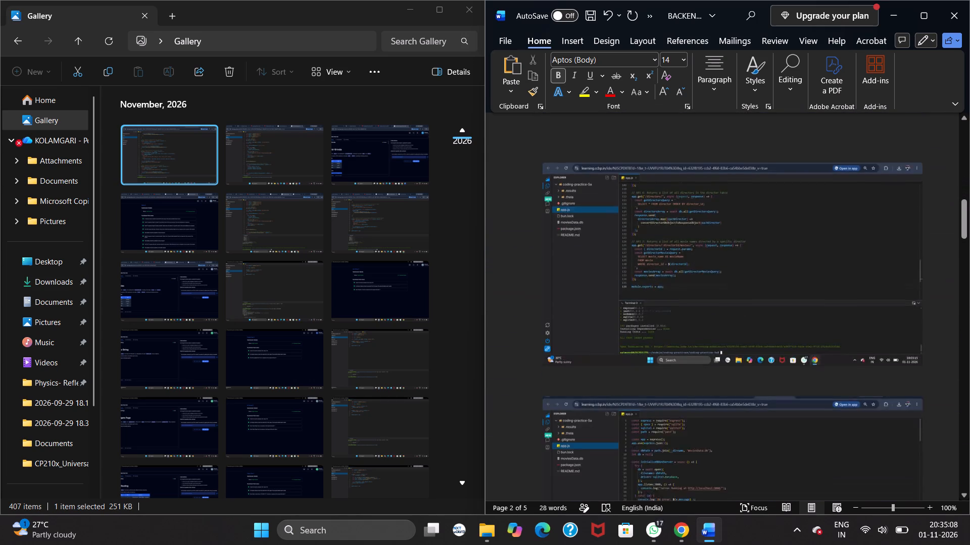
{"action": "scroll", "coordinate": [651, 223], "scroll_direction": "down", "scroll_amount": 4}
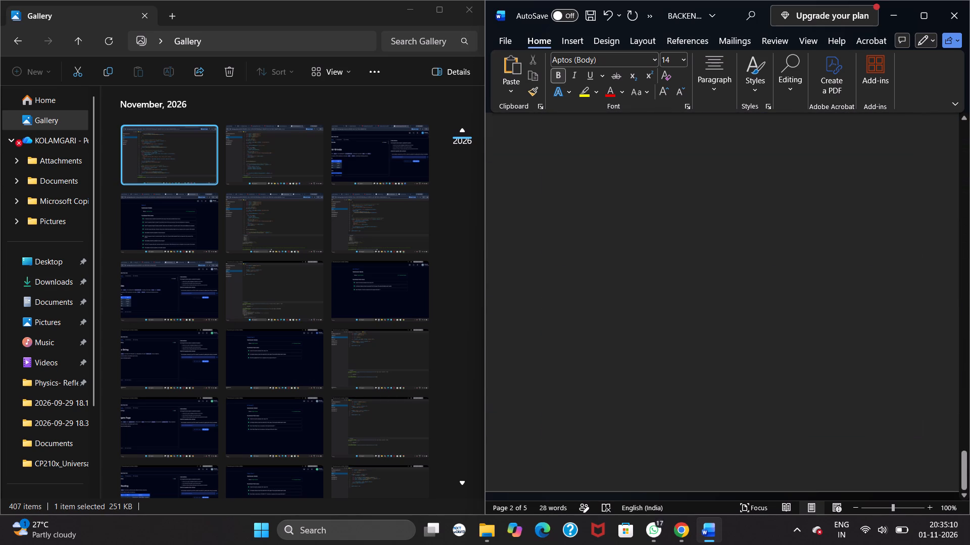
Clear the Word and Gallery windows away, switch to Chrome and go back from Covid-19 India to the Coding Practice question list.
{"action": "left_click", "coordinate": [889, 16]}
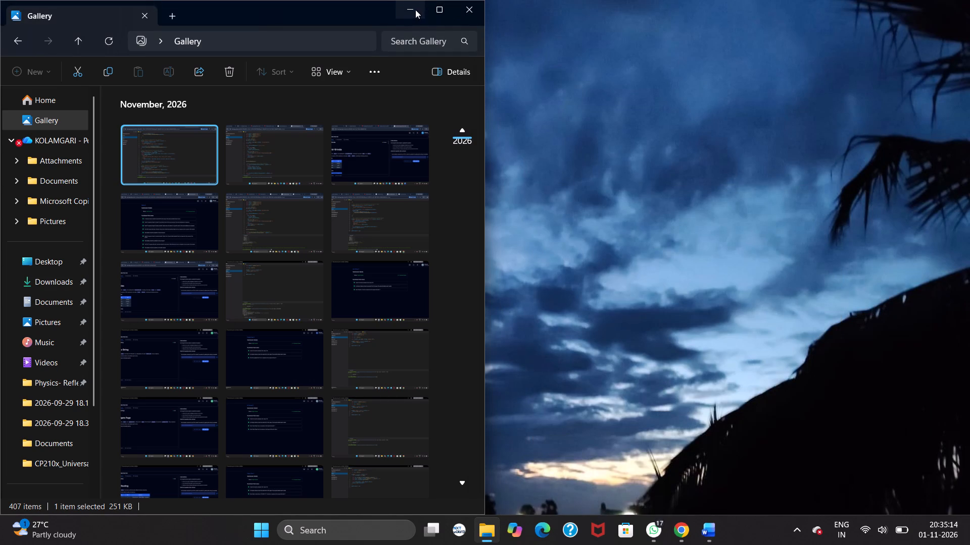
{"action": "left_click", "coordinate": [415, 10]}
{"action": "left_click", "coordinate": [690, 527]}
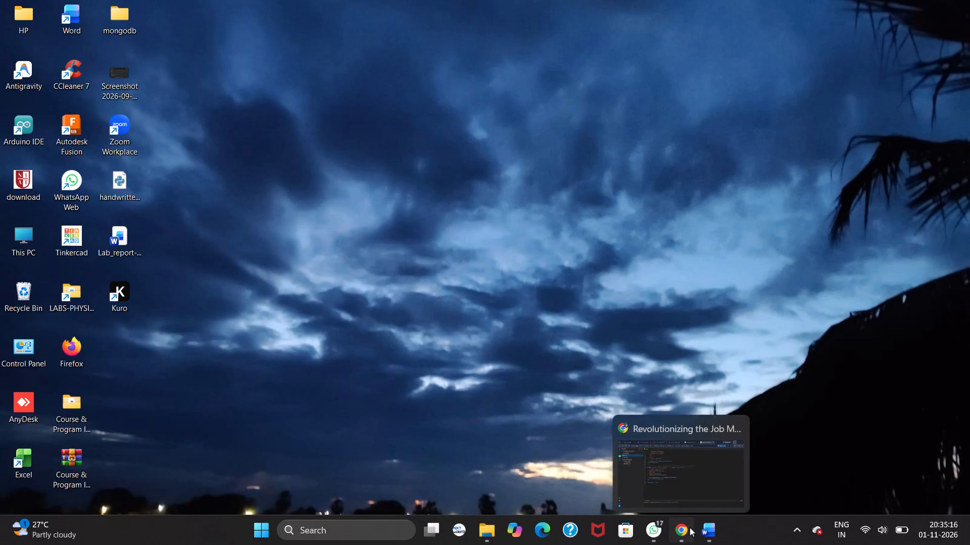
{"action": "left_click", "coordinate": [584, 21]}
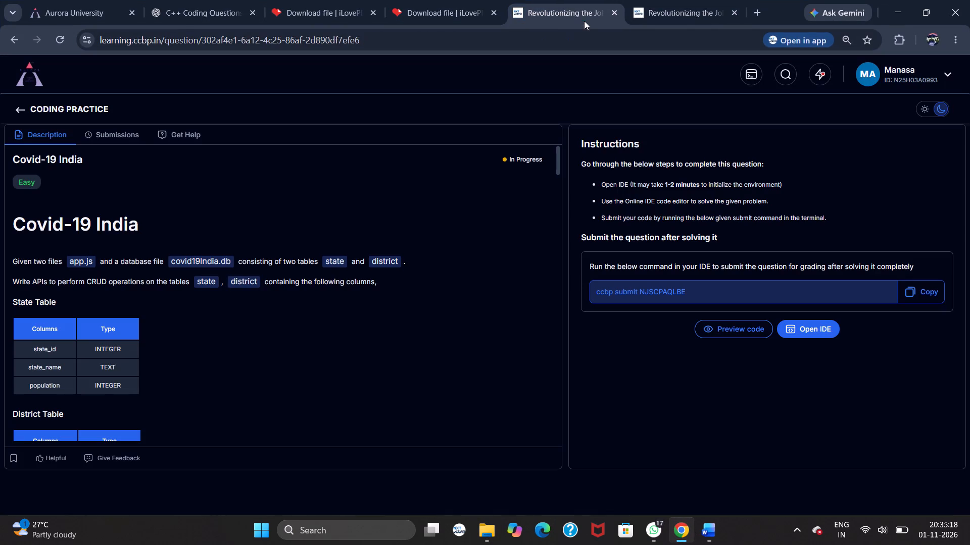
{"action": "left_click", "coordinate": [18, 112]}
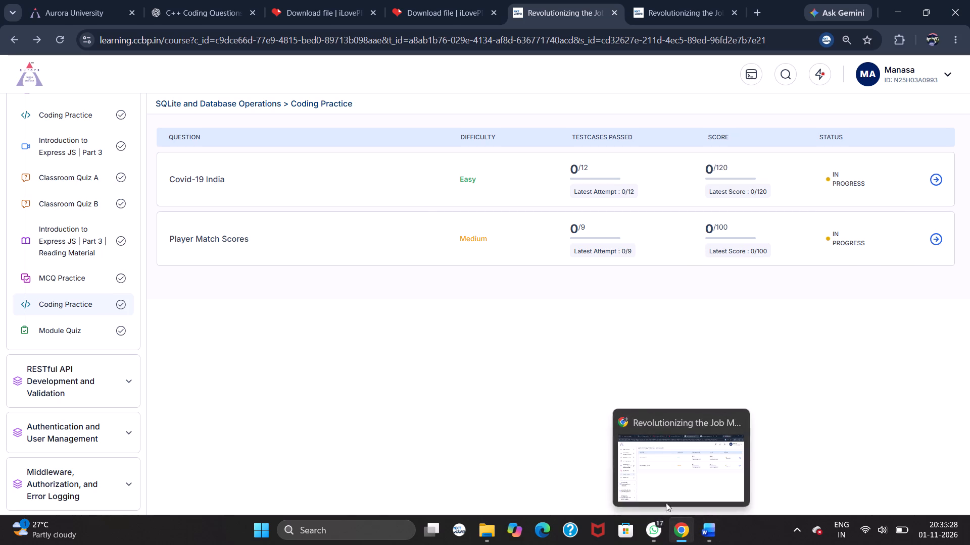
Switch to the Word report and check which coding practice questions it already covers, from the last page back to 1Q.
{"action": "left_click", "coordinate": [707, 519]}
{"action": "scroll", "coordinate": [655, 251], "scroll_direction": "up", "scroll_amount": 3}
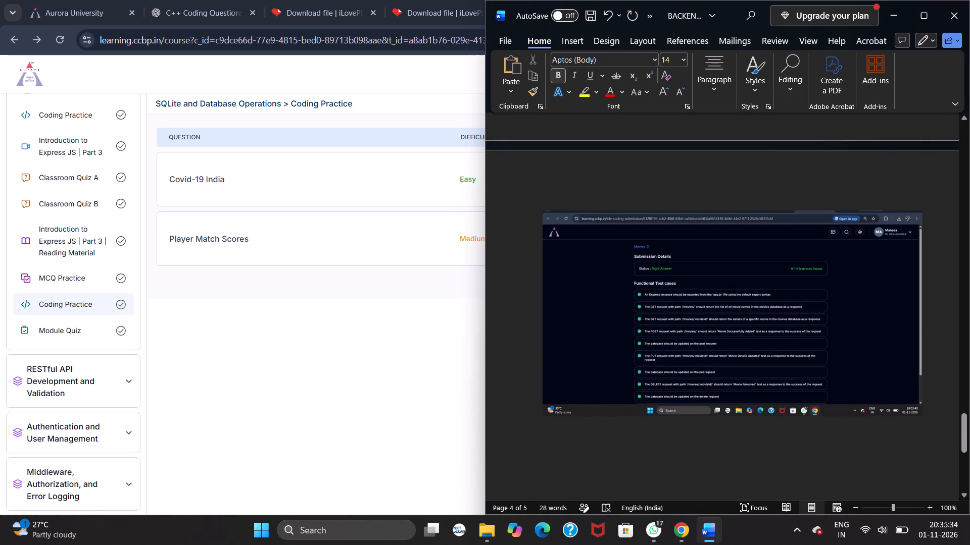
{"action": "scroll", "coordinate": [655, 251], "scroll_direction": "up", "scroll_amount": 6}
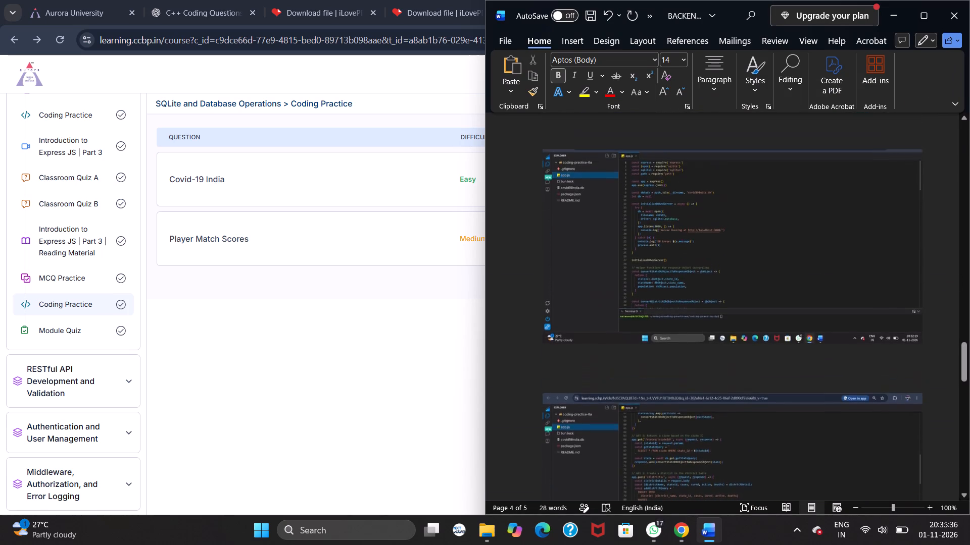
{"action": "scroll", "coordinate": [655, 251], "scroll_direction": "up", "scroll_amount": 7}
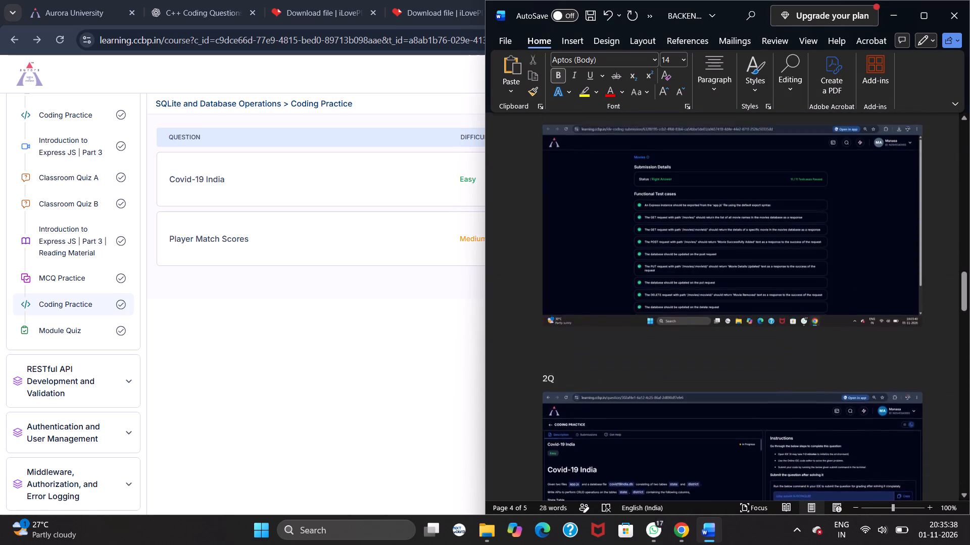
{"action": "scroll", "coordinate": [655, 251], "scroll_direction": "up", "scroll_amount": 5}
{"action": "scroll", "coordinate": [655, 251], "scroll_direction": "down", "scroll_amount": 1}
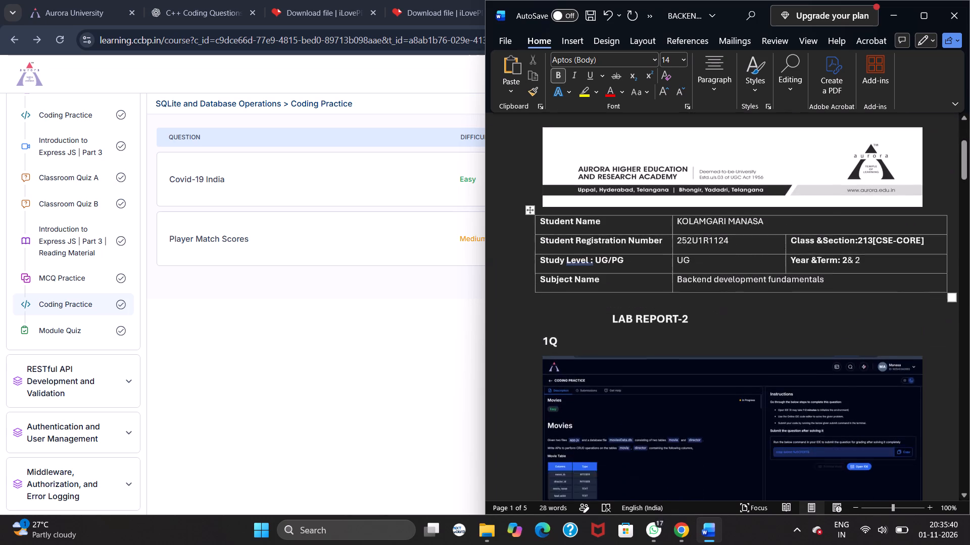
{"action": "scroll", "coordinate": [655, 251], "scroll_direction": "down", "scroll_amount": 1}
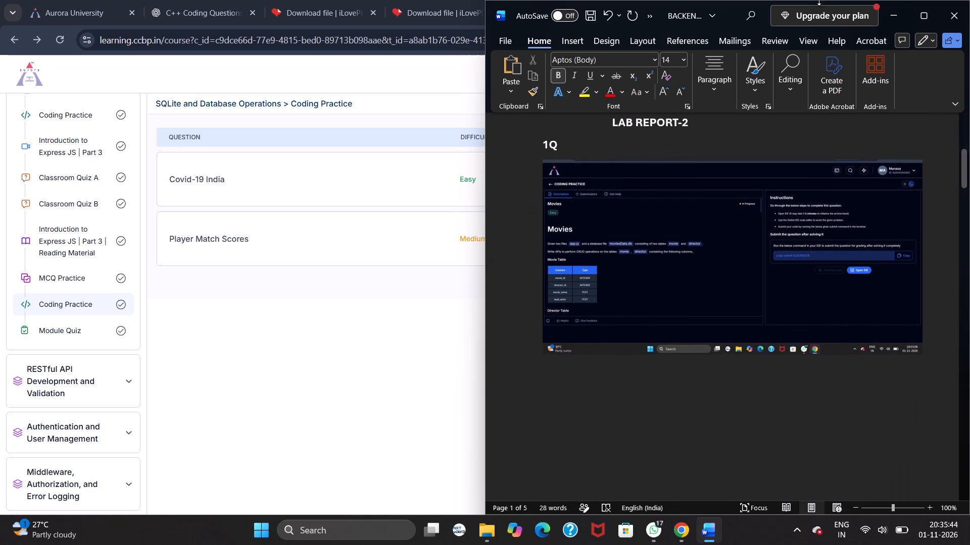
{"action": "left_click", "coordinate": [892, 12]}
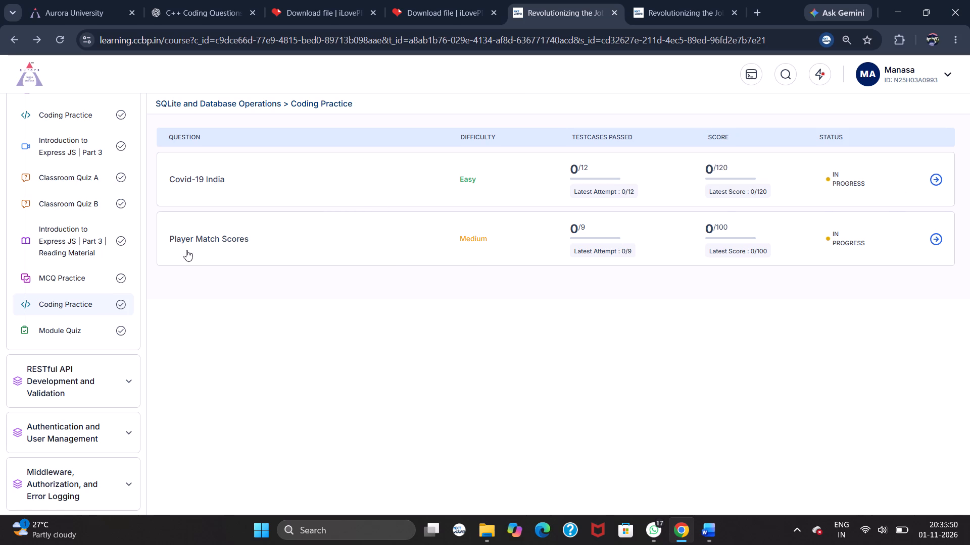
Open the Cricket Team question from the Coding Practice set in the Introduction to Express JS Part 2 section.
{"action": "scroll", "coordinate": [29, 232], "scroll_direction": "up", "scroll_amount": 2}
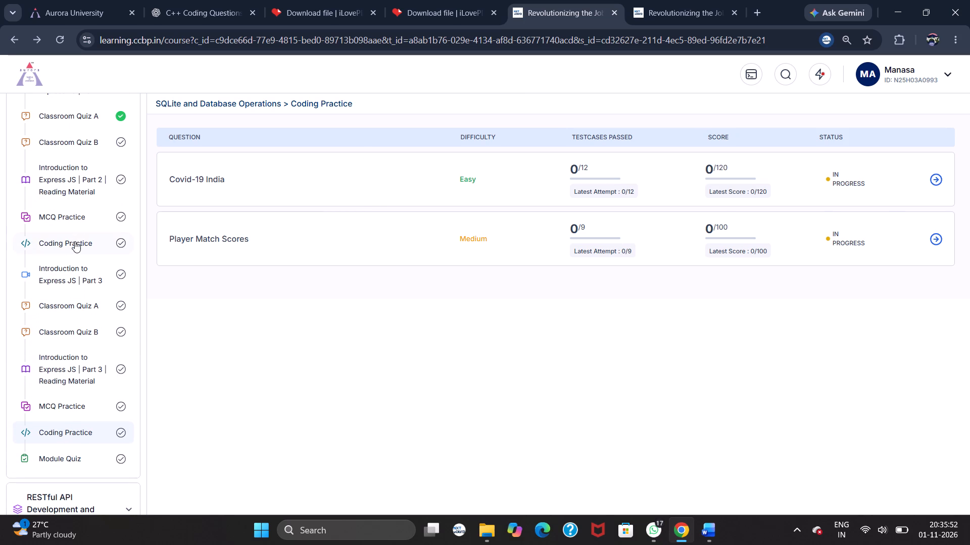
{"action": "left_click", "coordinate": [77, 238]}
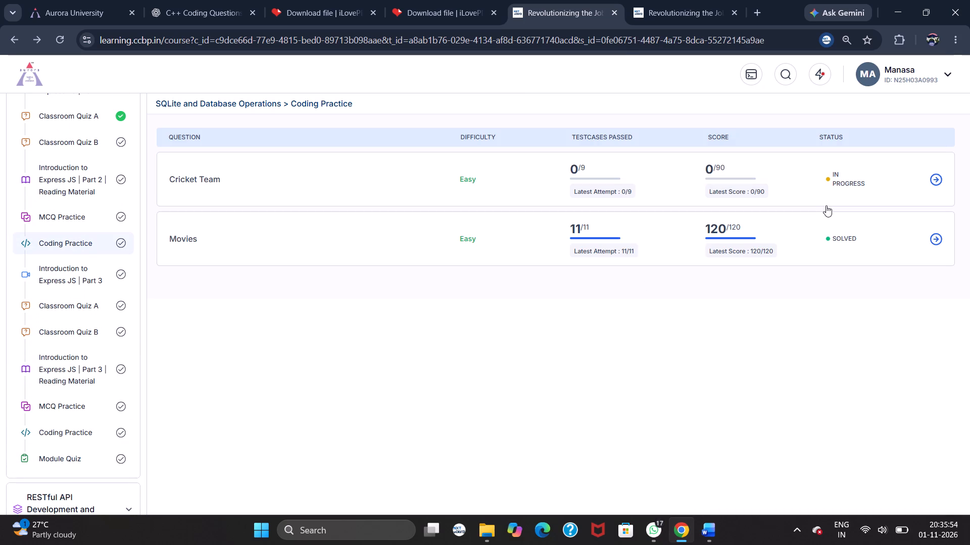
{"action": "left_click", "coordinate": [930, 180]}
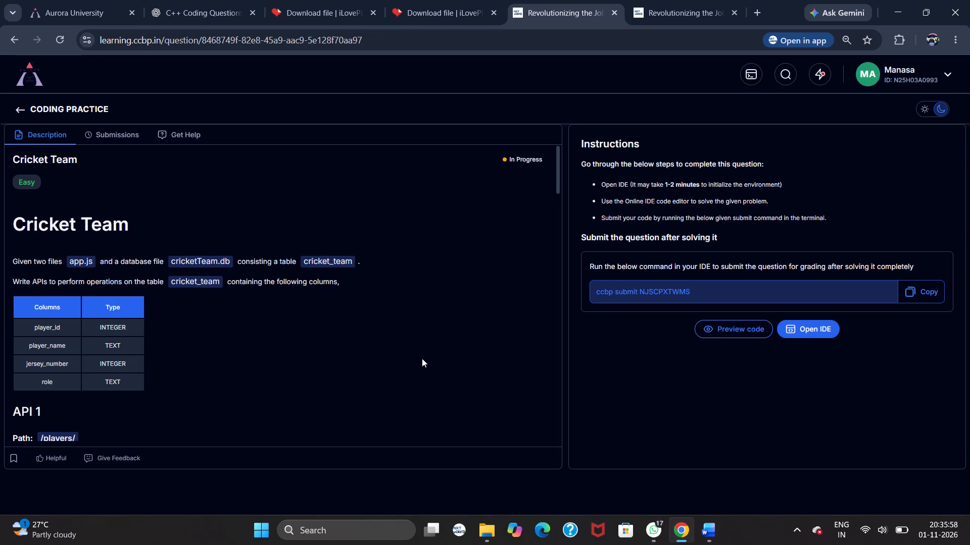
Capture a screenshot of the Cricket Team question's description page.
{"action": "key", "text": "shift+super+s"}
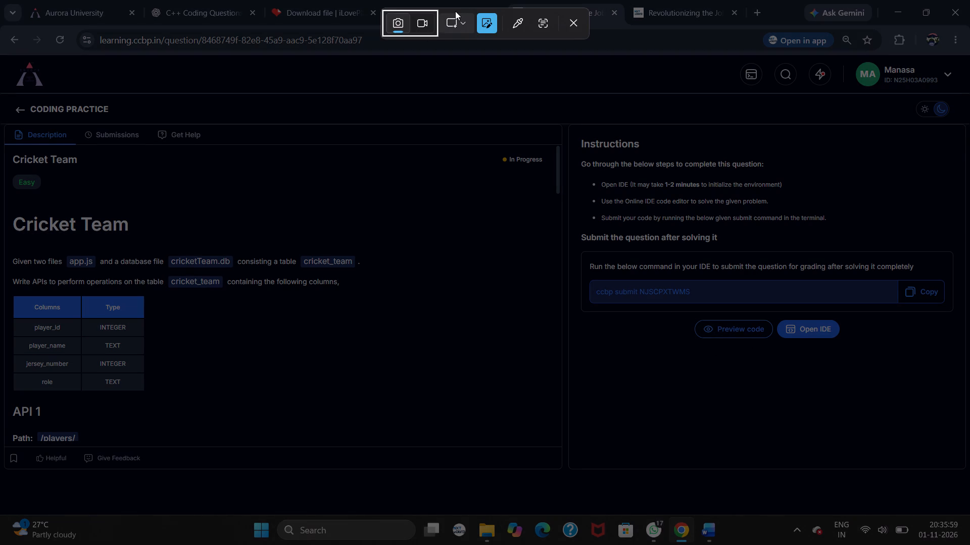
{"action": "left_click", "coordinate": [455, 11]}
{"action": "left_click", "coordinate": [464, 72]}
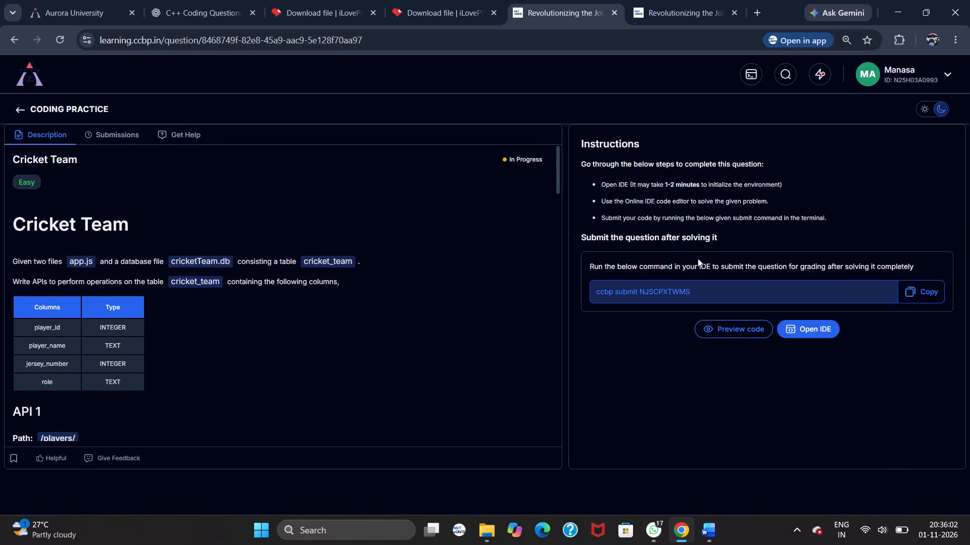
Open the Cricket Team question in the IDE, closing the old IDE tab and the session active in another window.
{"action": "left_click", "coordinate": [804, 338]}
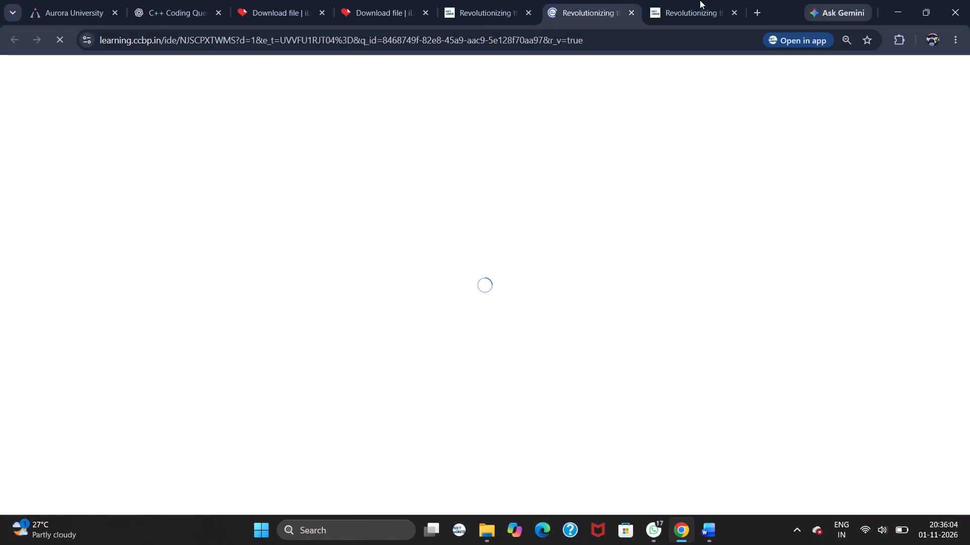
{"action": "left_click", "coordinate": [737, 11]}
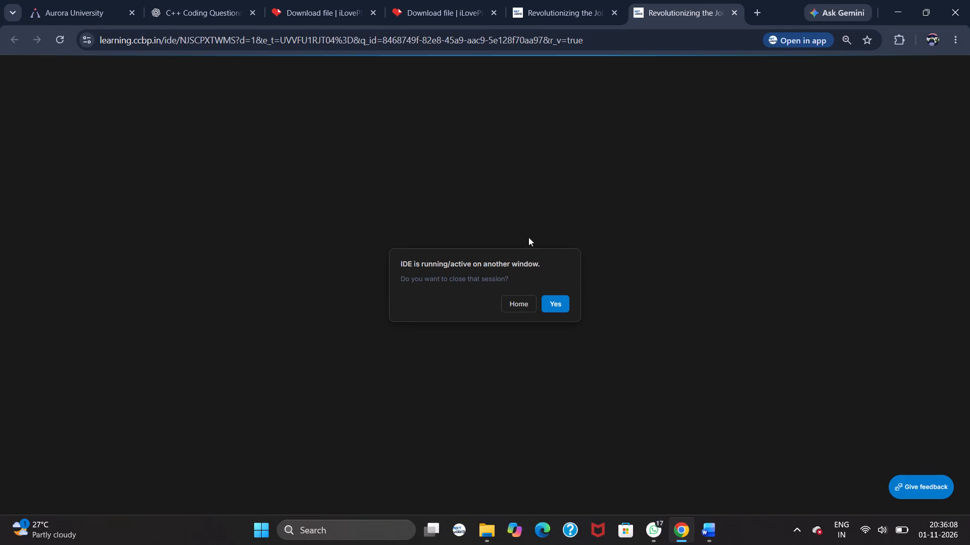
{"action": "left_click", "coordinate": [549, 302]}
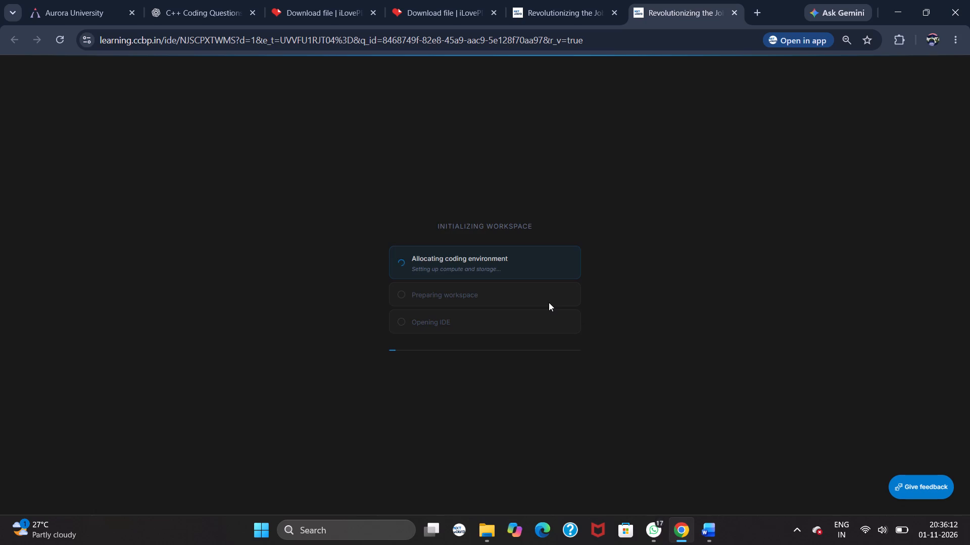
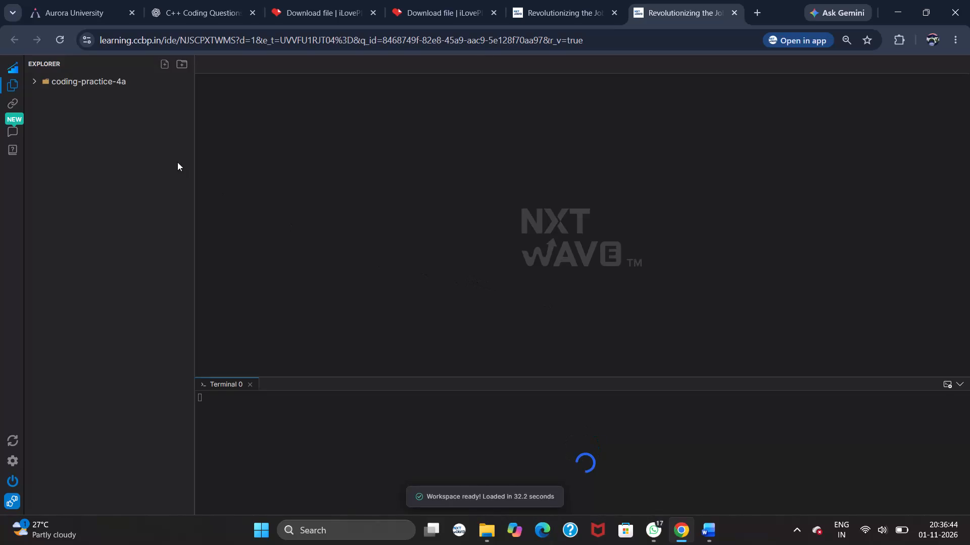
Open app.js from the coding-practice-4a folder and shrink the terminal so the editor shows more of the code.
{"action": "left_click", "coordinate": [93, 82]}
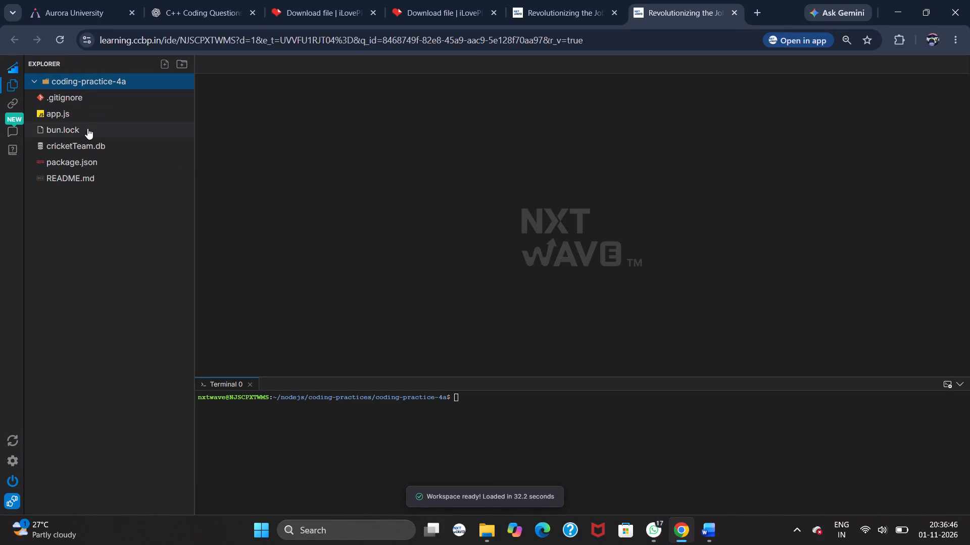
{"action": "left_click", "coordinate": [91, 118]}
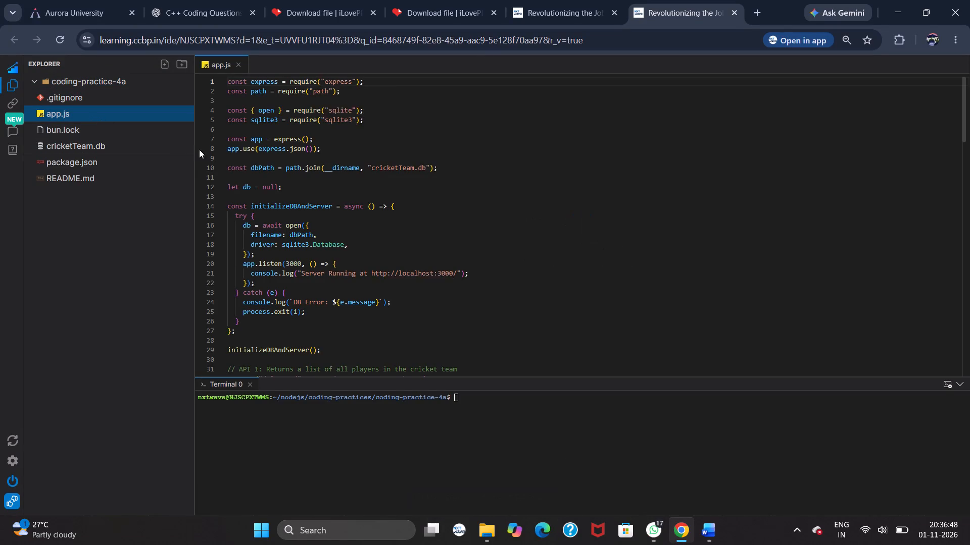
{"action": "scroll", "coordinate": [294, 167], "scroll_direction": "up", "scroll_amount": 1}
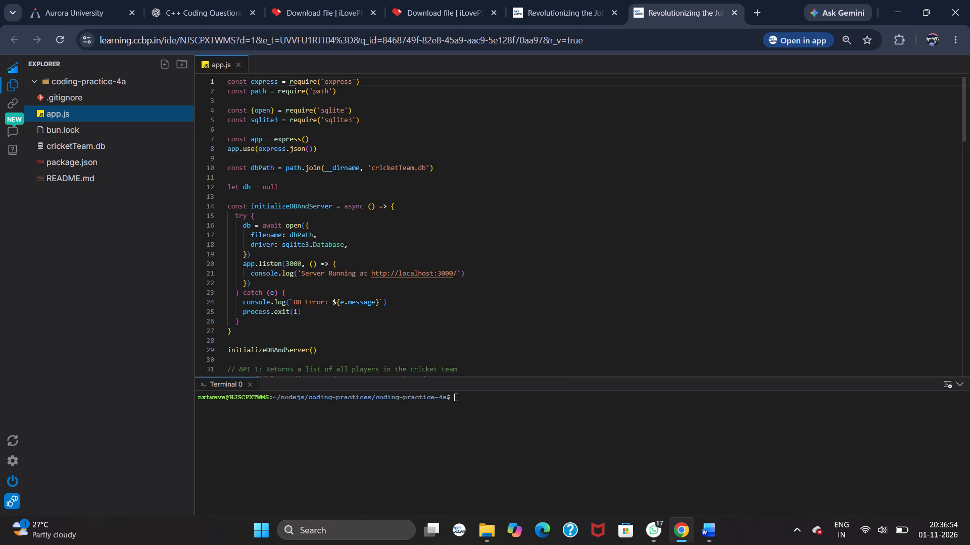
{"action": "left_click_drag", "start_coordinate": [553, 377], "coordinate": [553, 389]}
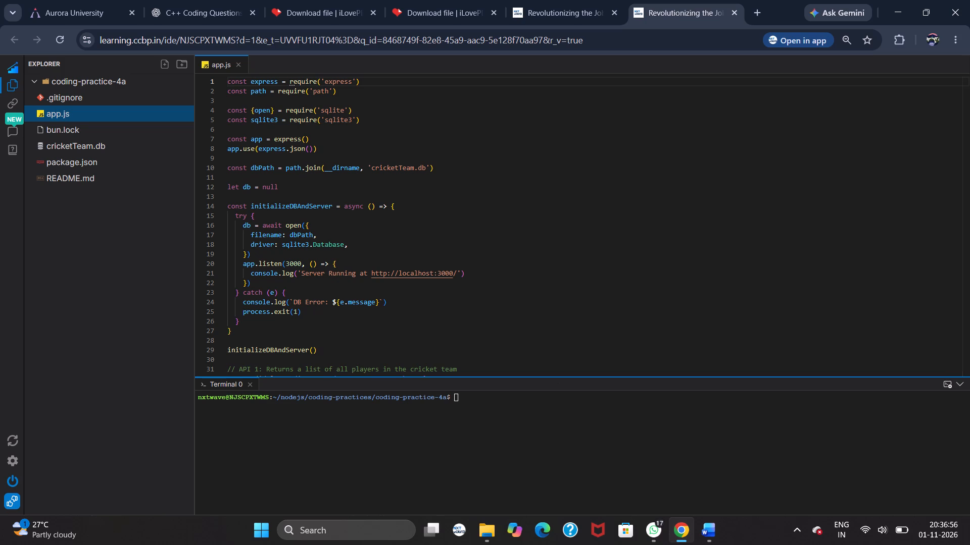
{"action": "left_click_drag", "start_coordinate": [553, 389], "coordinate": [564, 476]}
{"action": "scroll", "coordinate": [563, 356], "scroll_direction": "up", "scroll_amount": 1}
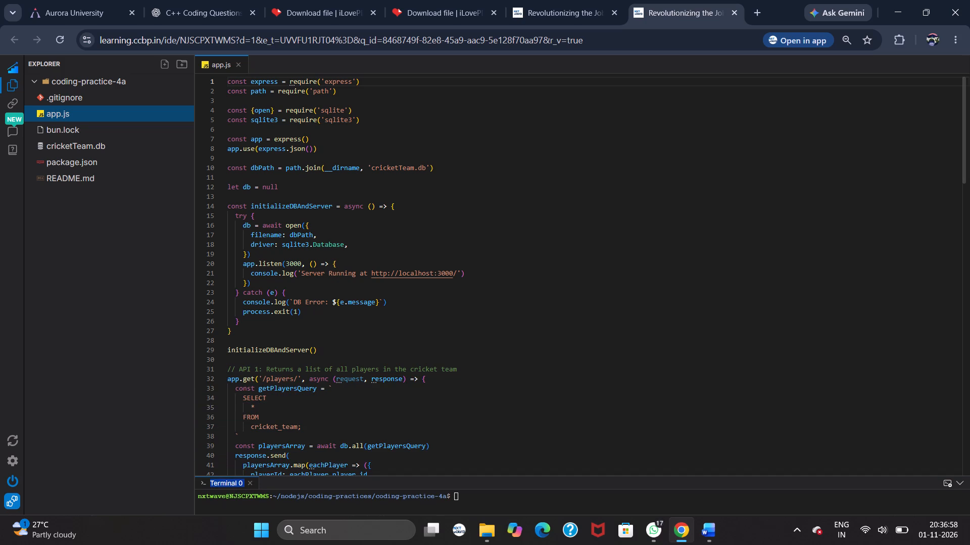
{"action": "scroll", "coordinate": [563, 356], "scroll_direction": "up", "scroll_amount": 1}
Capture a full-screen screenshot of the beginning of app.js, from the imports to the API 1 code.
{"action": "key", "text": "shift+super+s"}
{"action": "left_click", "coordinate": [454, 17]}
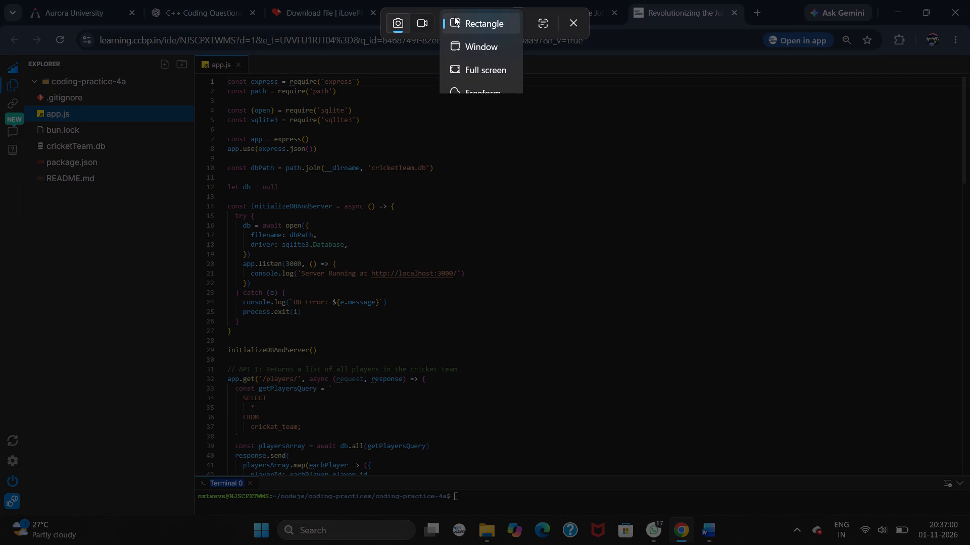
{"action": "left_click", "coordinate": [461, 71]}
Capture a full-screen screenshot of the app.js code from the API 2 player insert to the start of API 4.
{"action": "scroll", "coordinate": [446, 287], "scroll_direction": "down", "scroll_amount": 4}
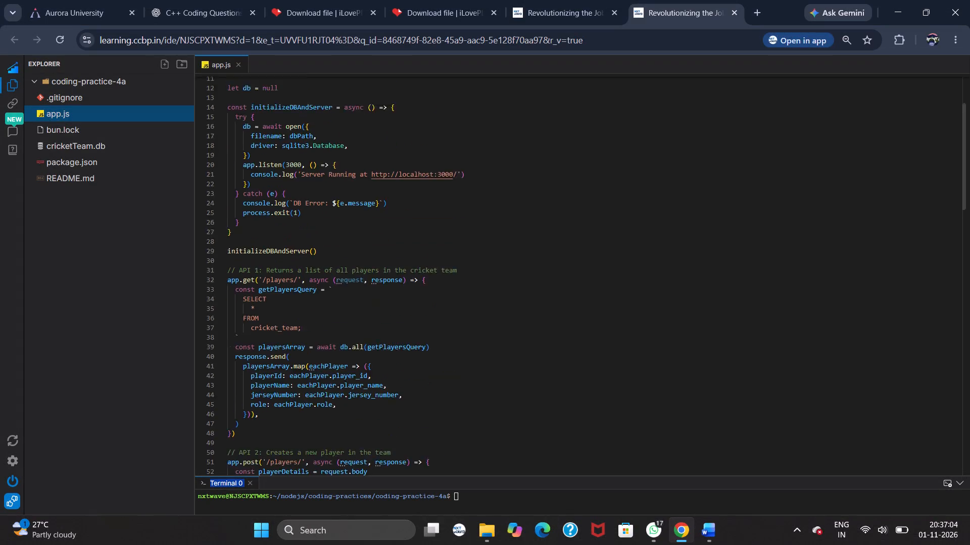
{"action": "scroll", "coordinate": [446, 287], "scroll_direction": "down", "scroll_amount": 3}
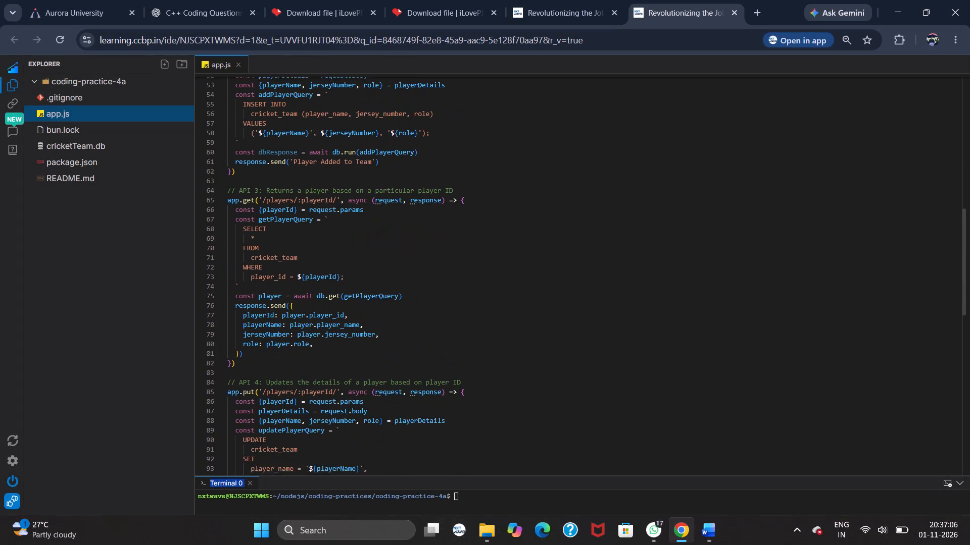
{"action": "scroll", "coordinate": [446, 287], "scroll_direction": "up", "scroll_amount": 1}
{"action": "key", "text": "shift+super+s"}
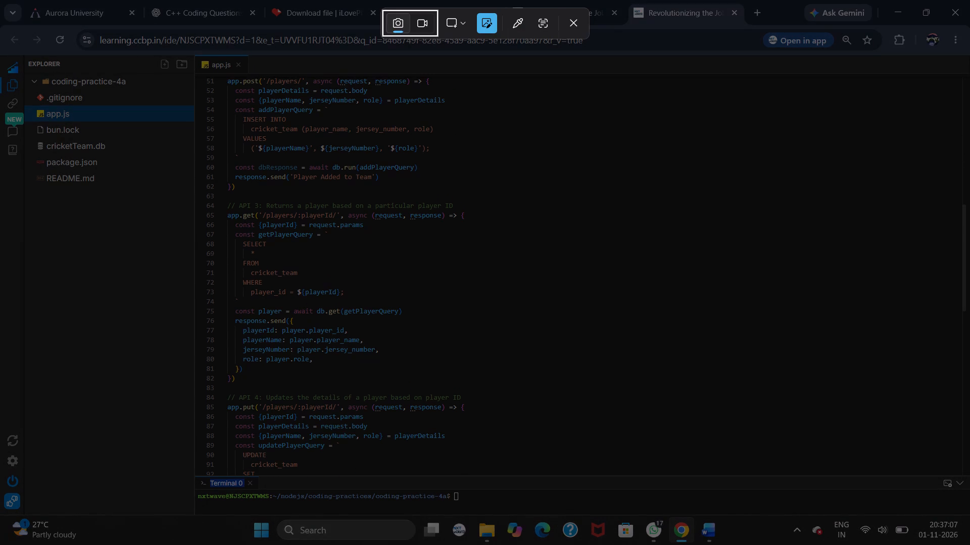
{"action": "left_click", "coordinate": [452, 22]}
{"action": "left_click", "coordinate": [460, 62]}
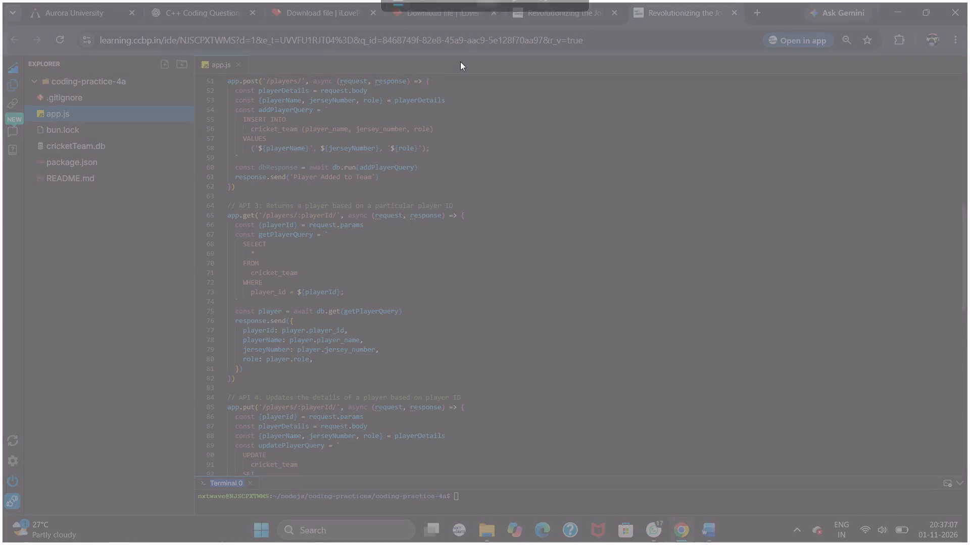
Switch to the screenshot gallery beside the Word report and copy the Cricket Team description screenshot.
{"action": "left_click", "coordinate": [707, 529]}
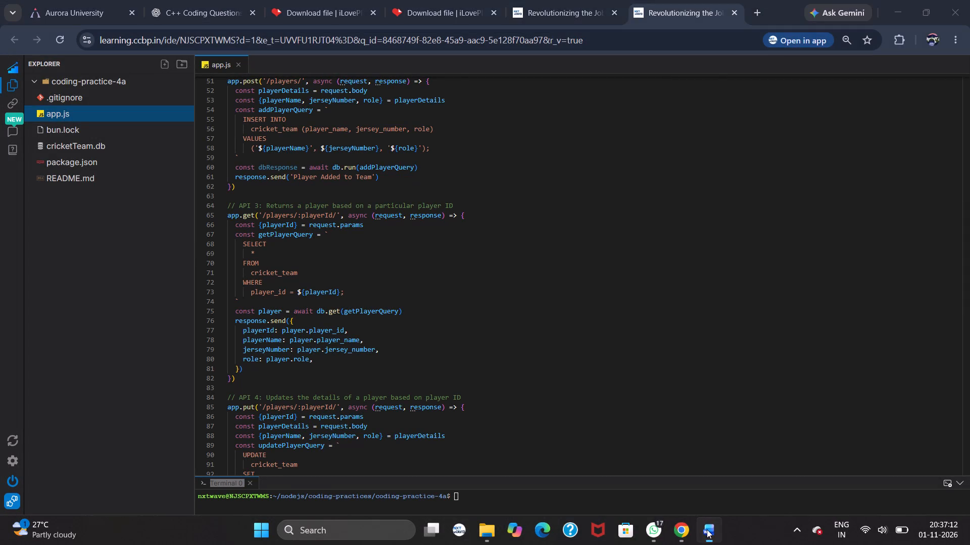
{"action": "left_click", "coordinate": [488, 544]}
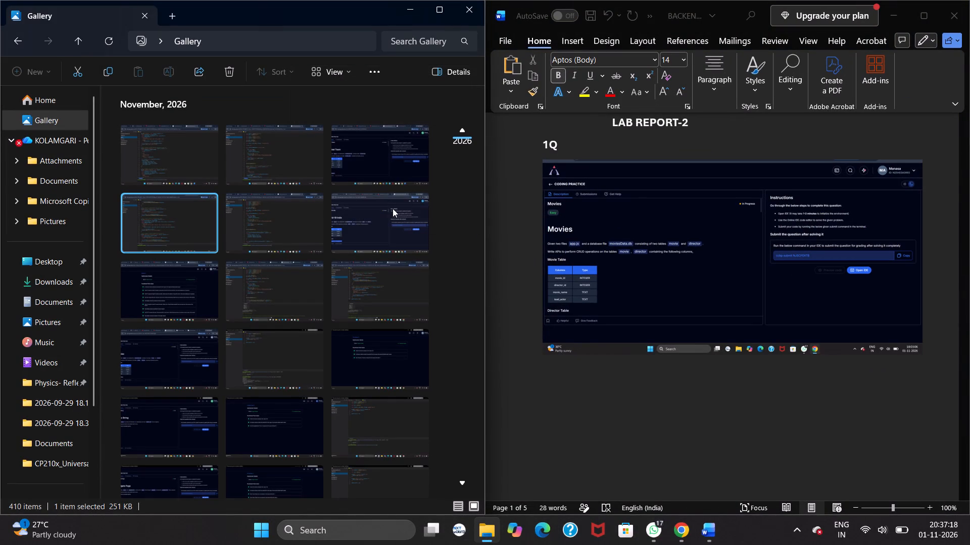
{"action": "scroll", "coordinate": [329, 227], "scroll_direction": "up", "scroll_amount": 1}
{"action": "right_click", "coordinate": [365, 175]}
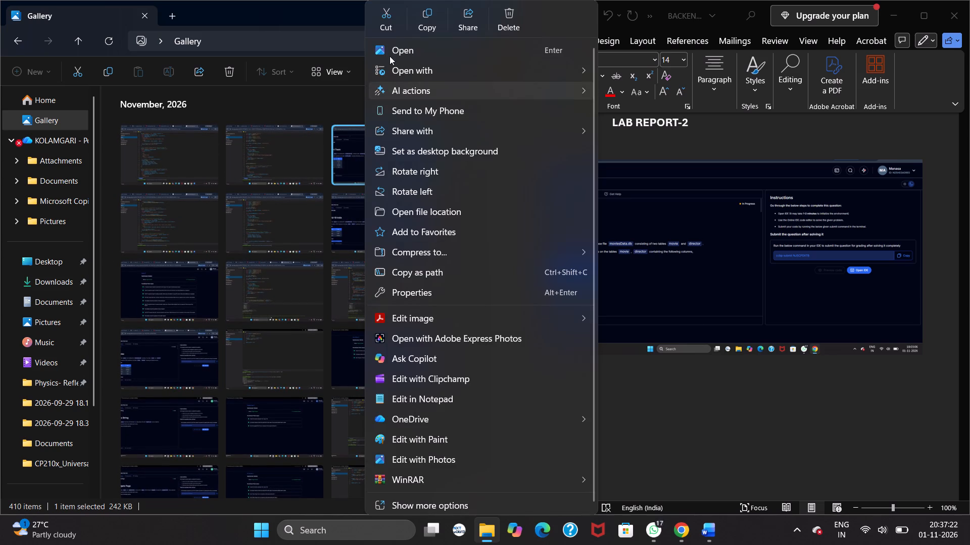
{"action": "left_click", "coordinate": [420, 22]}
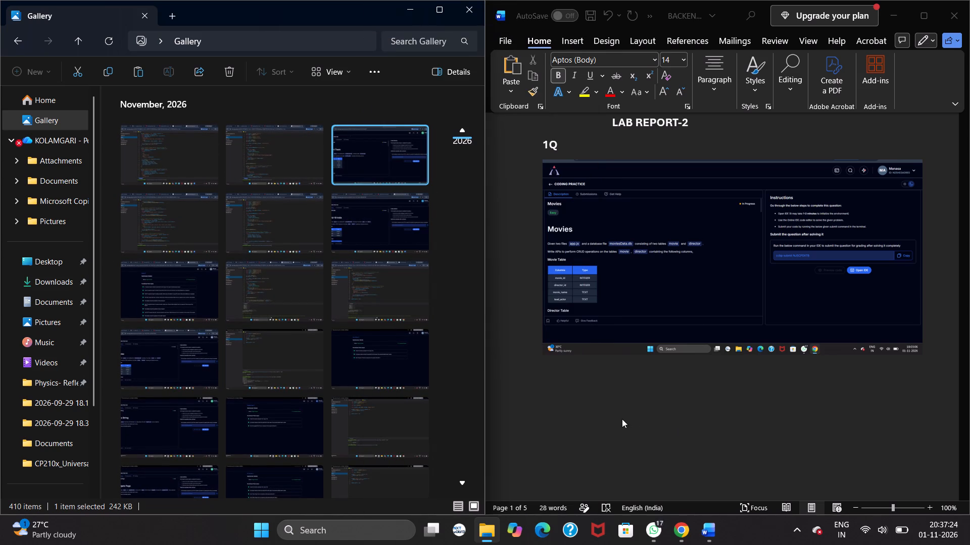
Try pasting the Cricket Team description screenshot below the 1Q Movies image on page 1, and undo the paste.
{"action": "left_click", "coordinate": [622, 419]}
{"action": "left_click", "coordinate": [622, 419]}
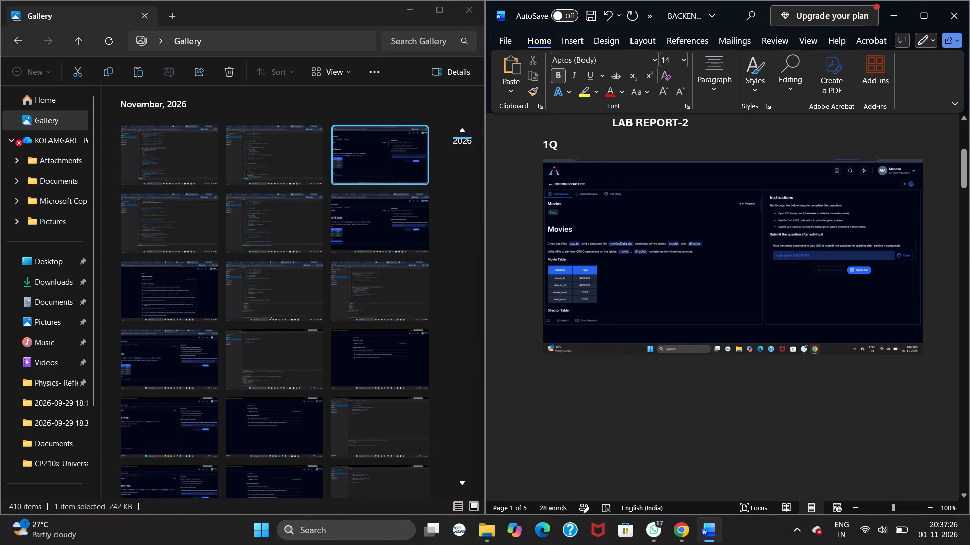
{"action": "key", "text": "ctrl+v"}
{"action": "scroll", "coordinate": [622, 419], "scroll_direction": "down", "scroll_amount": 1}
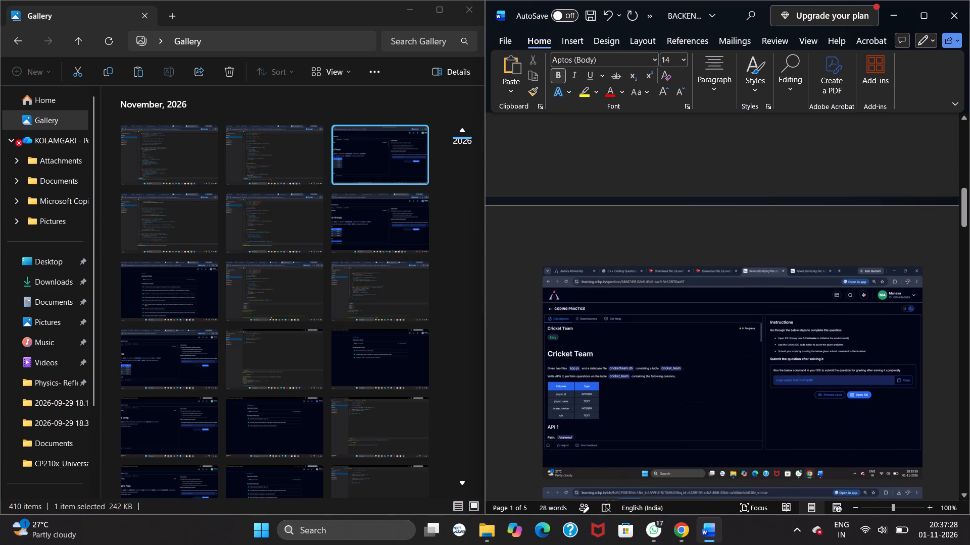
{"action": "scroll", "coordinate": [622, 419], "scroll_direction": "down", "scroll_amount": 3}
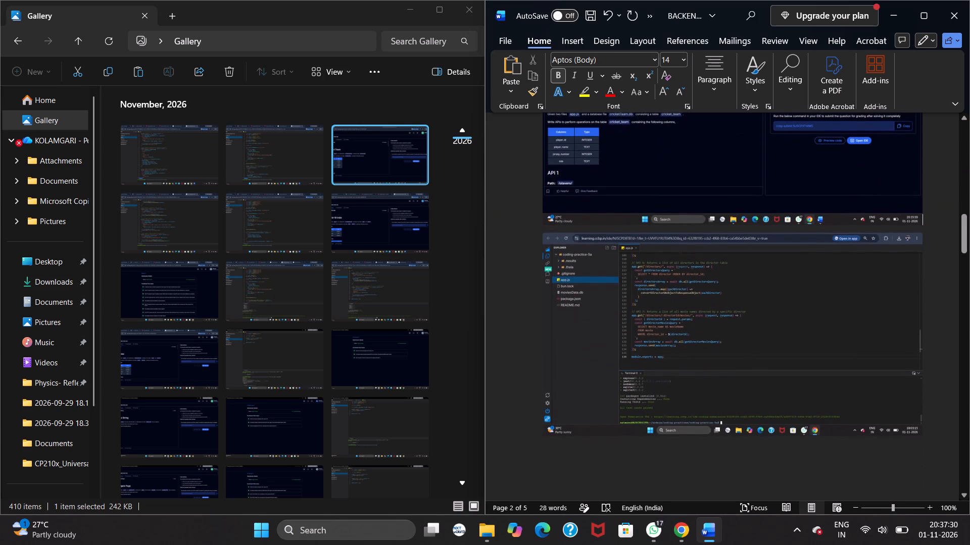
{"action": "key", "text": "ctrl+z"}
Paste the Cricket Team description screenshot on a new line after the Movies submission details image on the report's last page.
{"action": "scroll", "coordinate": [622, 419], "scroll_direction": "down", "scroll_amount": 6}
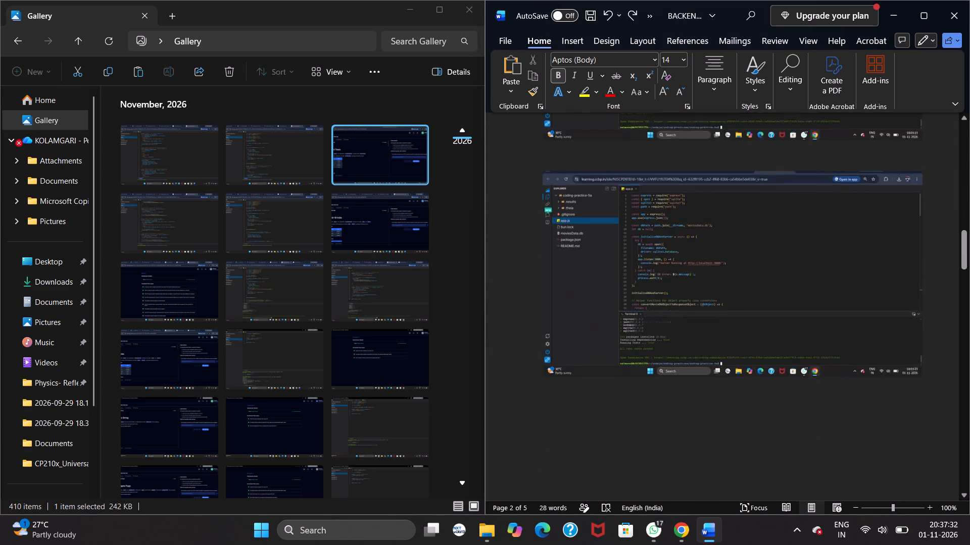
{"action": "scroll", "coordinate": [622, 419], "scroll_direction": "down", "scroll_amount": 7}
{"action": "scroll", "coordinate": [622, 419], "scroll_direction": "up", "scroll_amount": 1}
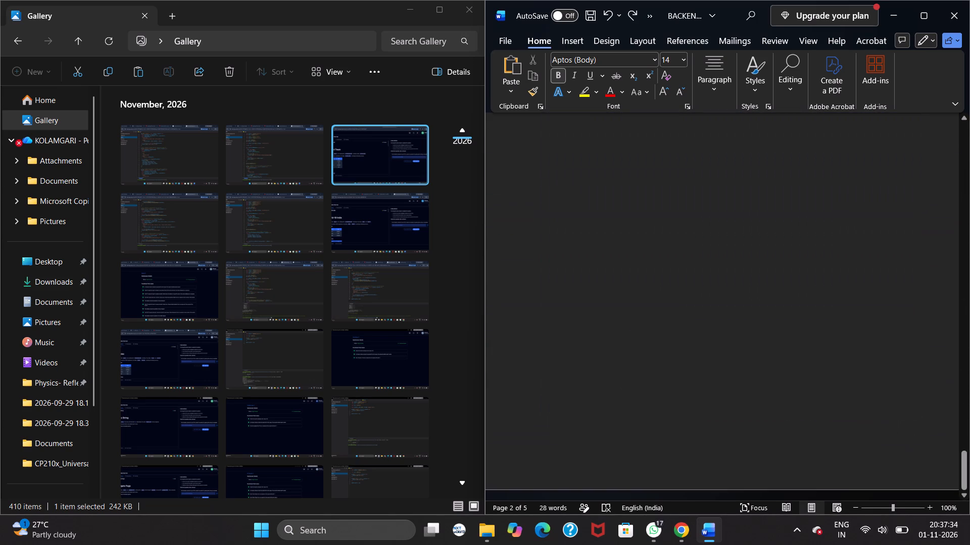
{"action": "scroll", "coordinate": [622, 419], "scroll_direction": "up", "scroll_amount": 1}
{"action": "scroll", "coordinate": [622, 419], "scroll_direction": "down", "scroll_amount": 10}
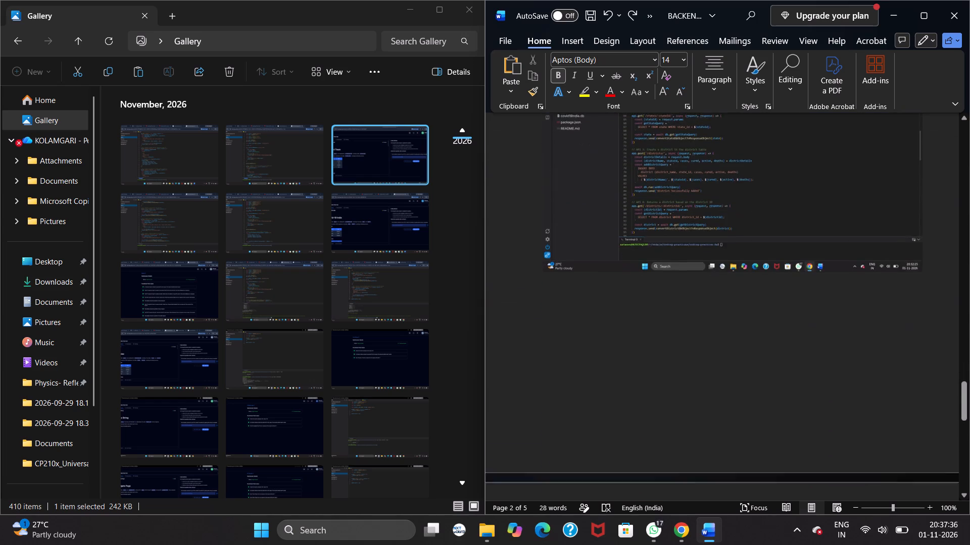
{"action": "scroll", "coordinate": [622, 419], "scroll_direction": "down", "scroll_amount": 4}
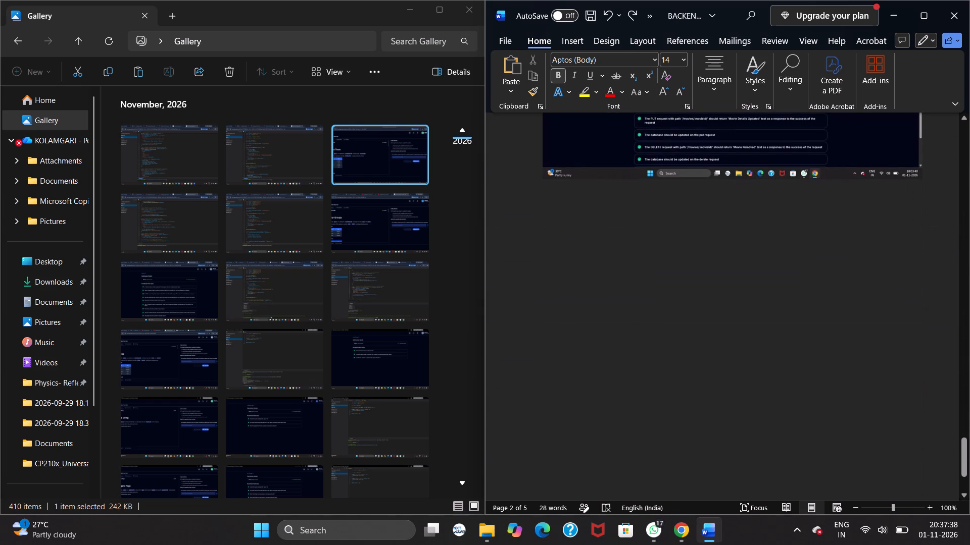
{"action": "left_click", "coordinate": [667, 297]}
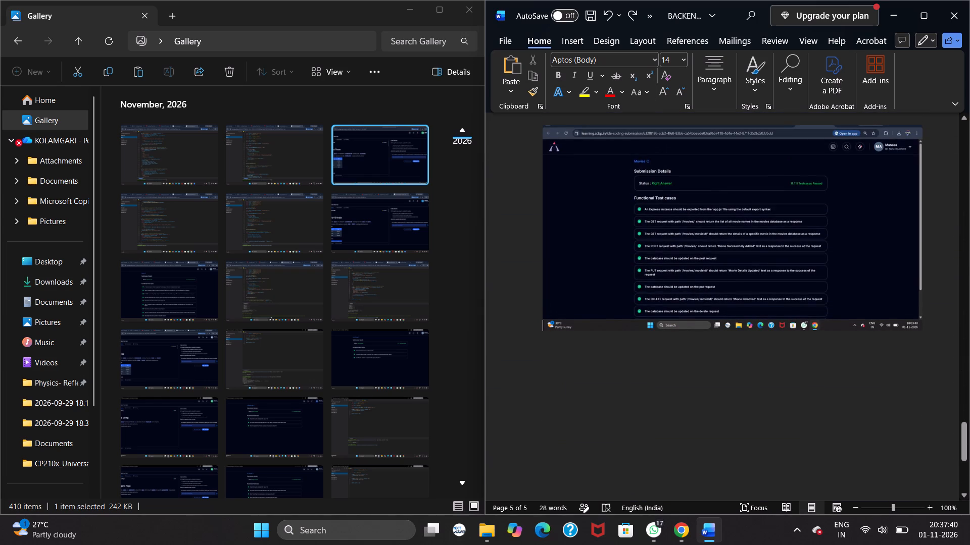
{"action": "left_click", "coordinate": [937, 319]}
{"action": "key", "text": "Return"}
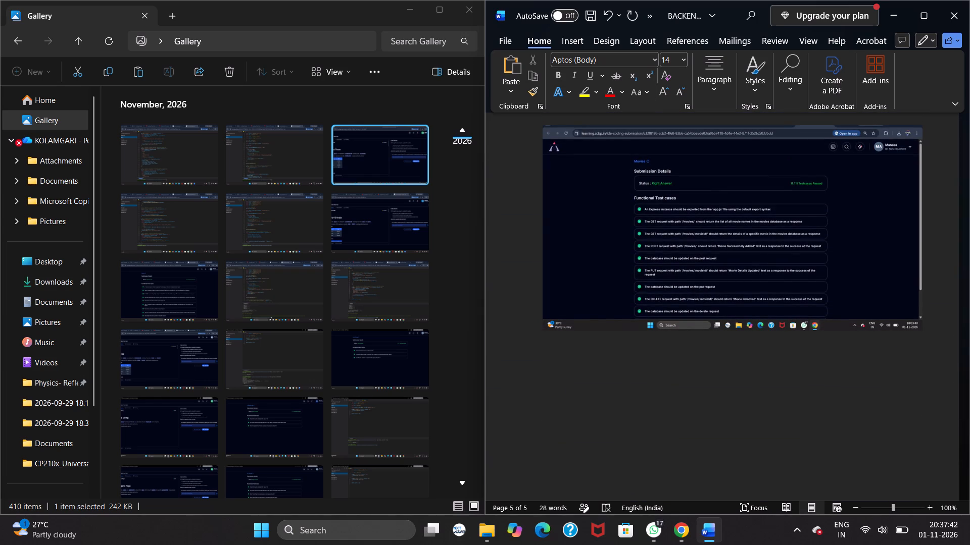
{"action": "key", "text": "ctrl+v"}
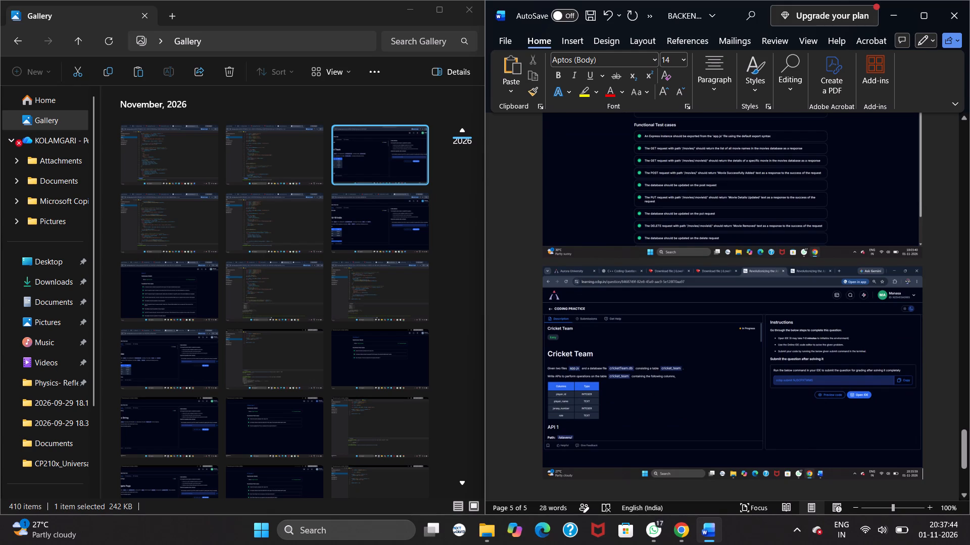
Add the screenshot of the beginning of app.js on a new line below the Cricket Team description image.
{"action": "key", "text": "Return"}
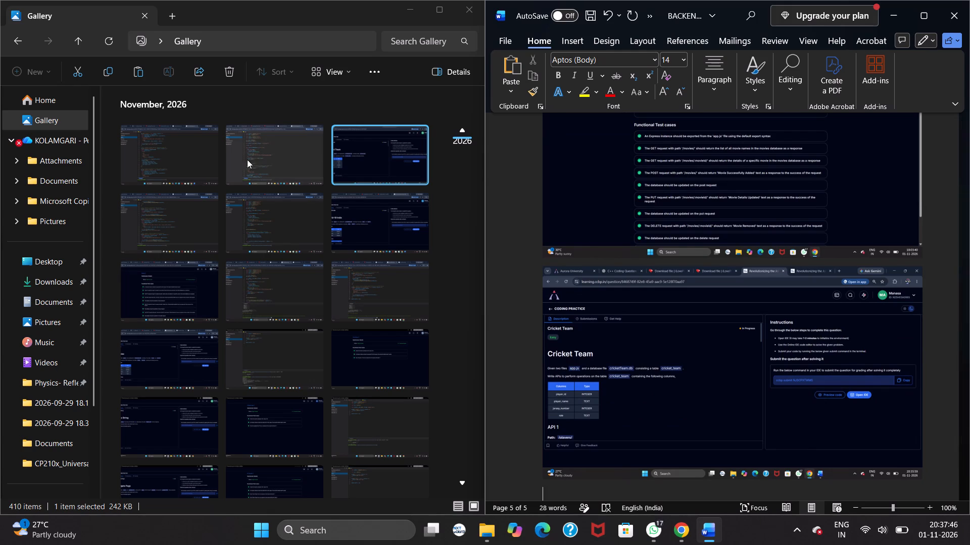
{"action": "right_click", "coordinate": [248, 154]}
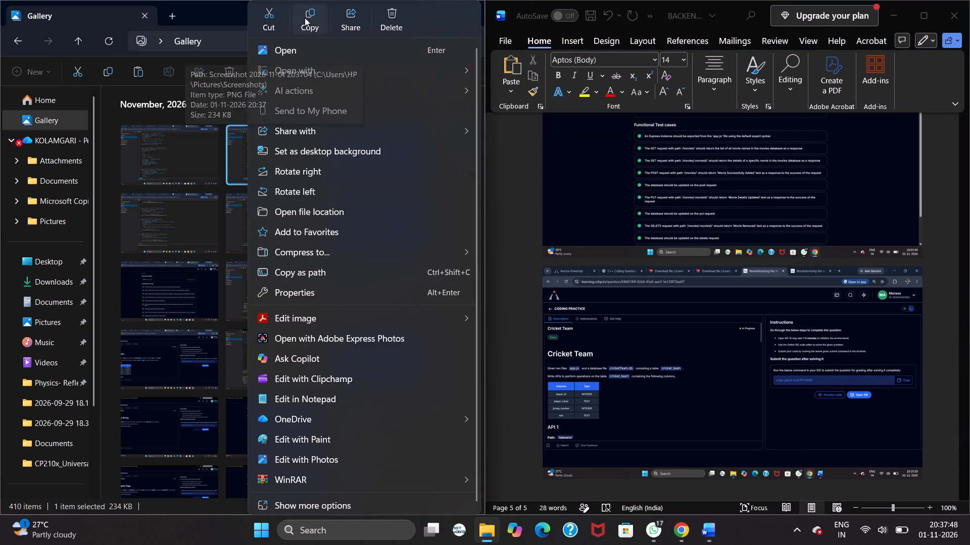
{"action": "left_click", "coordinate": [305, 18]}
{"action": "scroll", "coordinate": [637, 395], "scroll_direction": "down", "scroll_amount": 1}
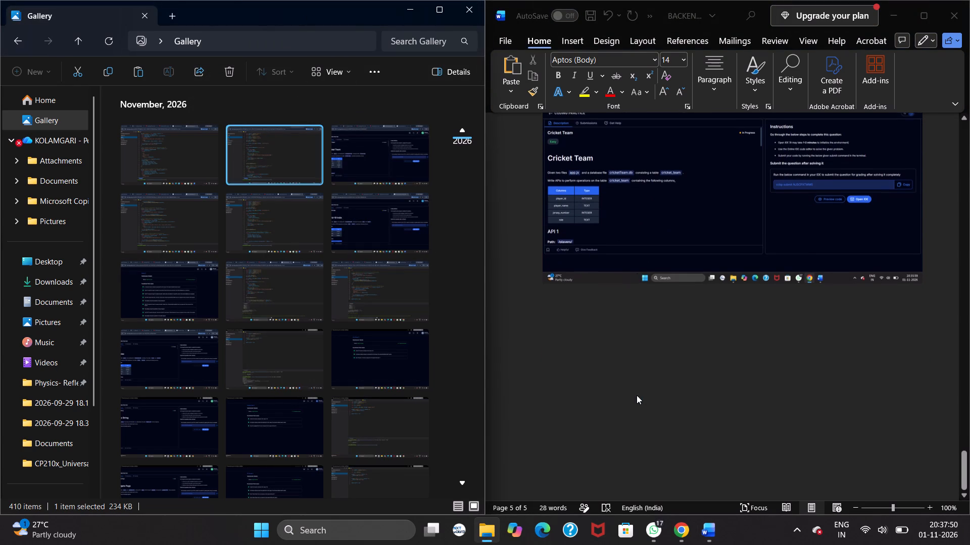
{"action": "left_click", "coordinate": [596, 363]}
{"action": "key", "text": "ctrl+v"}
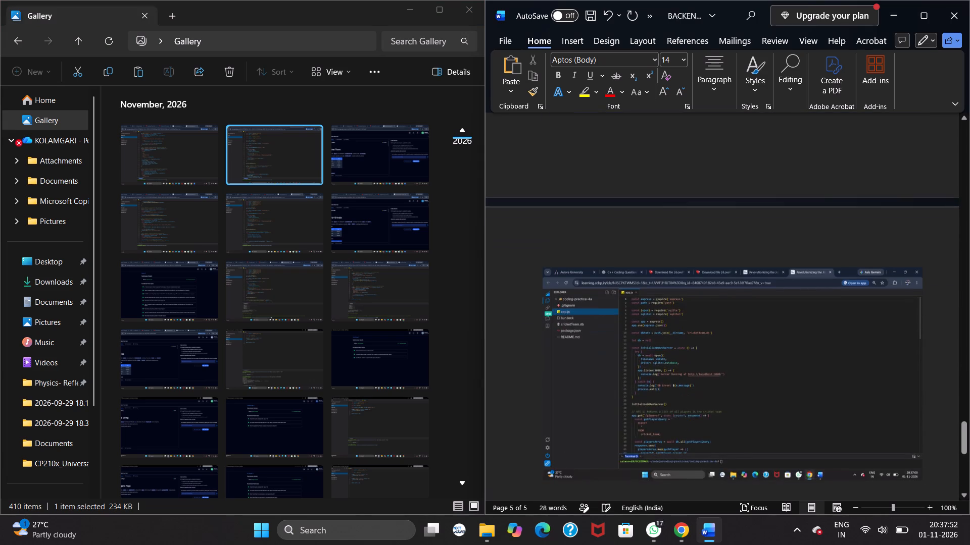
{"action": "scroll", "coordinate": [596, 363], "scroll_direction": "down", "scroll_amount": 1}
Add the screenshot of the app.js API 2 to API 4 code on a new line below the previous code image.
{"action": "key", "text": "Return"}
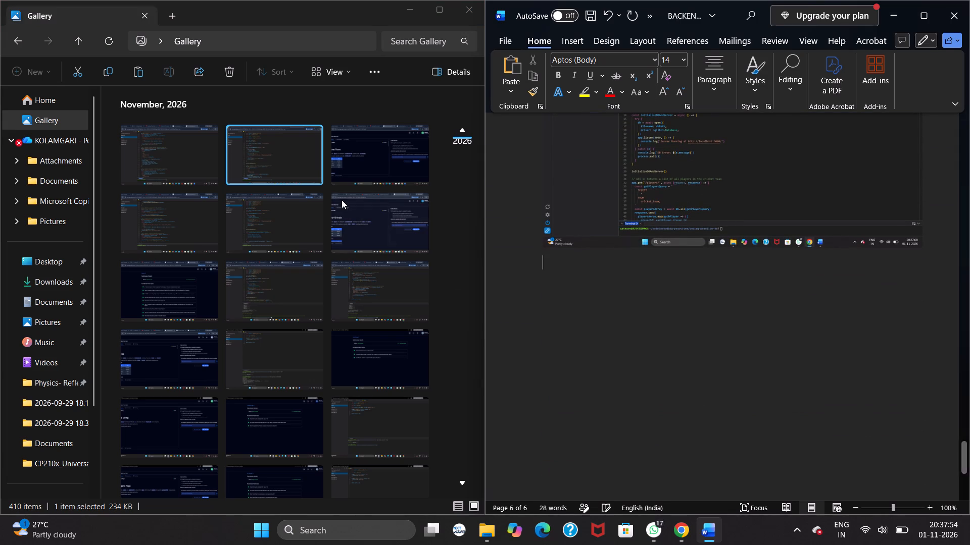
{"action": "right_click", "coordinate": [202, 169]}
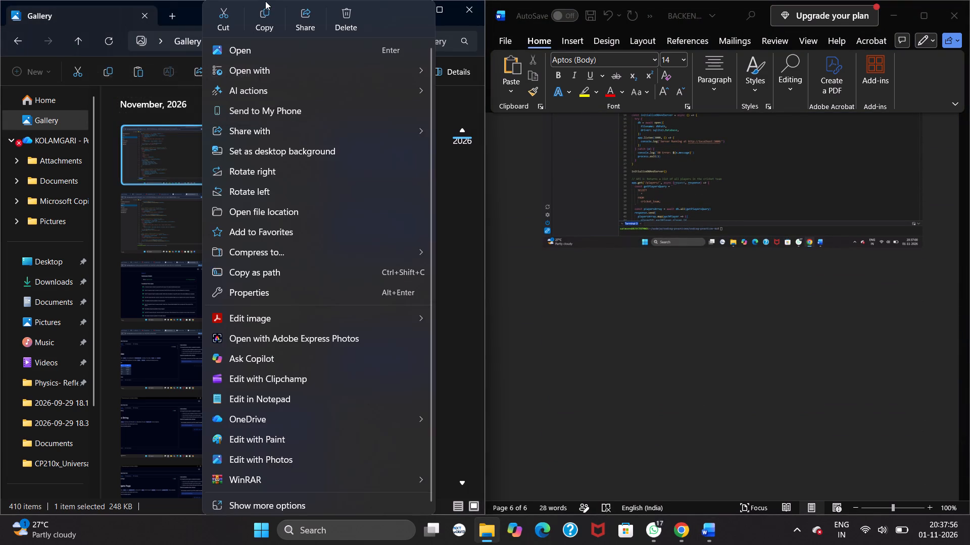
{"action": "left_click", "coordinate": [265, 1]}
{"action": "left_click", "coordinate": [265, 12]}
{"action": "left_click", "coordinate": [577, 295]}
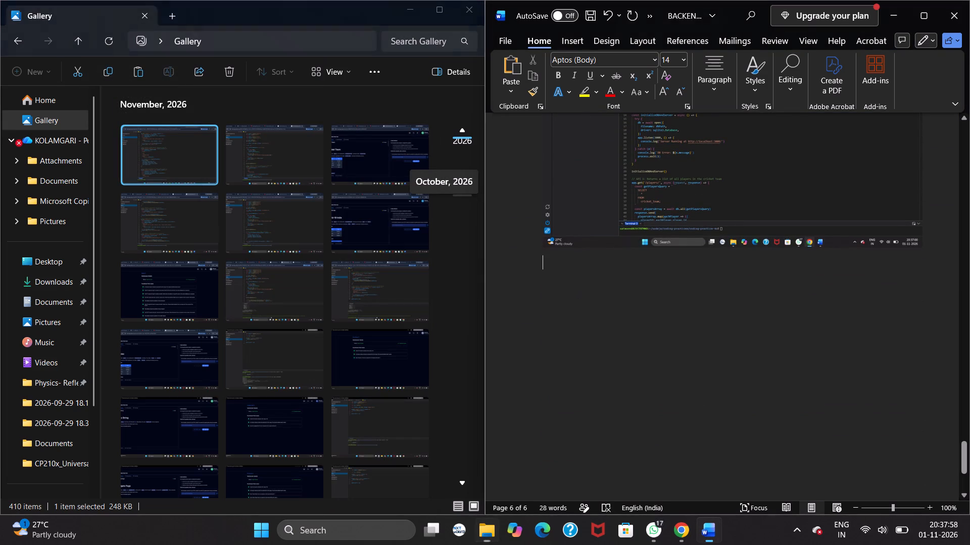
{"action": "key", "text": "ctrl+v"}
{"action": "scroll", "coordinate": [577, 295], "scroll_direction": "down", "scroll_amount": 1}
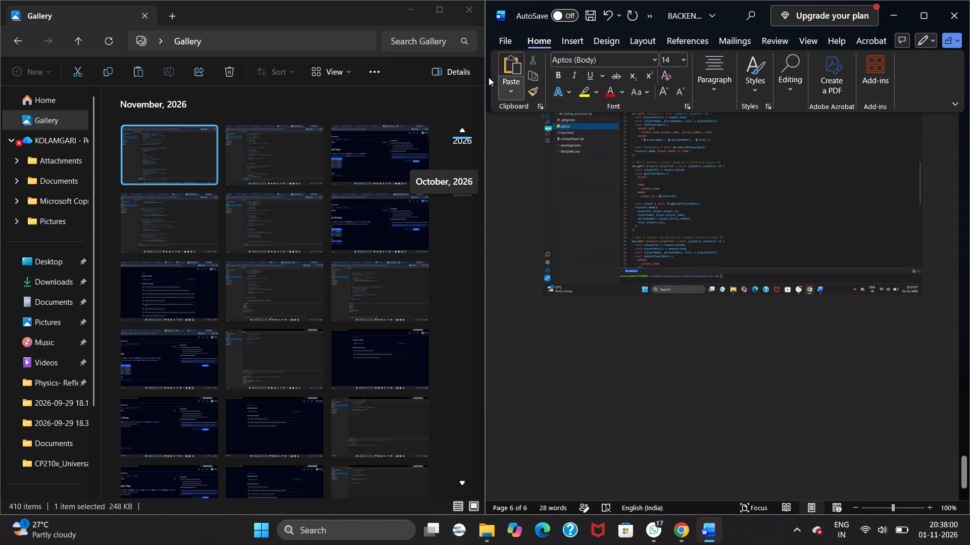
Switch to Chrome and close the browser tab with the Cricket Team coding-practice-4a IDE.
{"action": "left_click", "coordinate": [676, 525]}
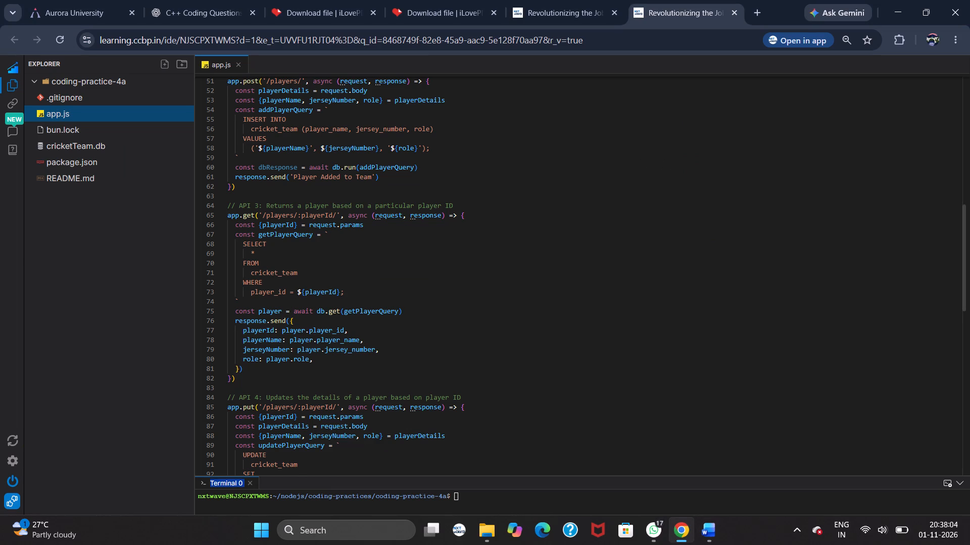
{"action": "left_click", "coordinate": [733, 10]}
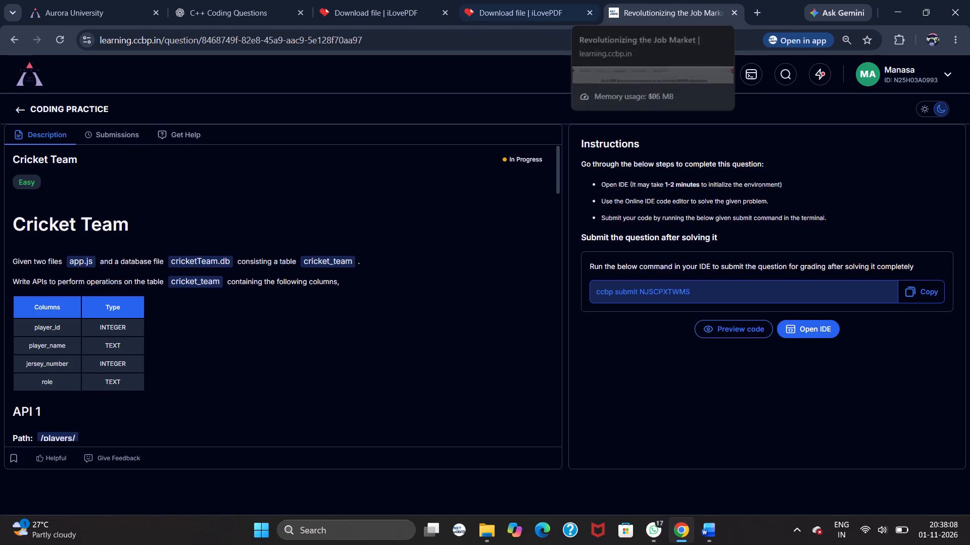
Open the Player Match Scores question from the second Coding Practice set, after Introduction to Express JS Part 3, in SQLite and Database Operations.
{"action": "left_click", "coordinate": [23, 105]}
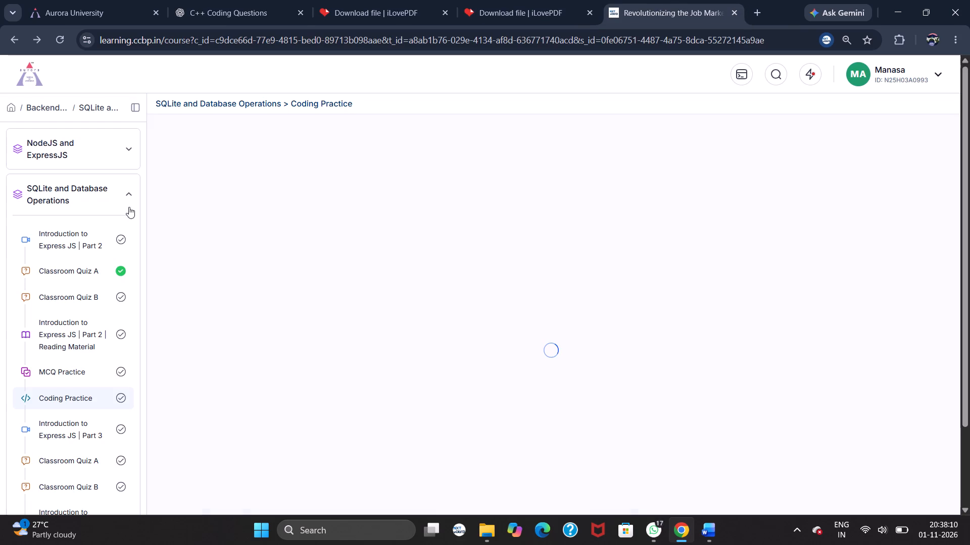
{"action": "scroll", "coordinate": [0, 387], "scroll_direction": "down", "scroll_amount": 5}
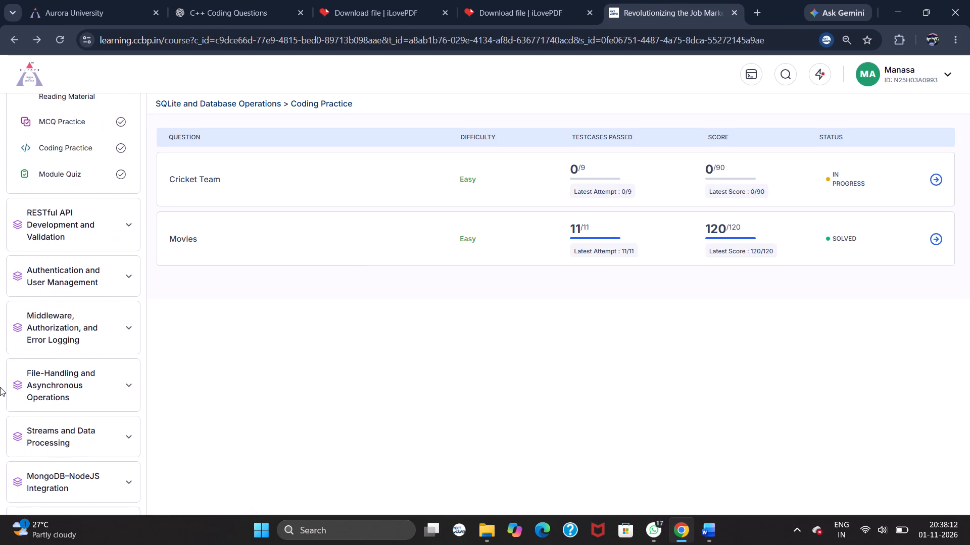
{"action": "scroll", "coordinate": [0, 387], "scroll_direction": "down", "scroll_amount": 1}
{"action": "scroll", "coordinate": [0, 387], "scroll_direction": "up", "scroll_amount": 2}
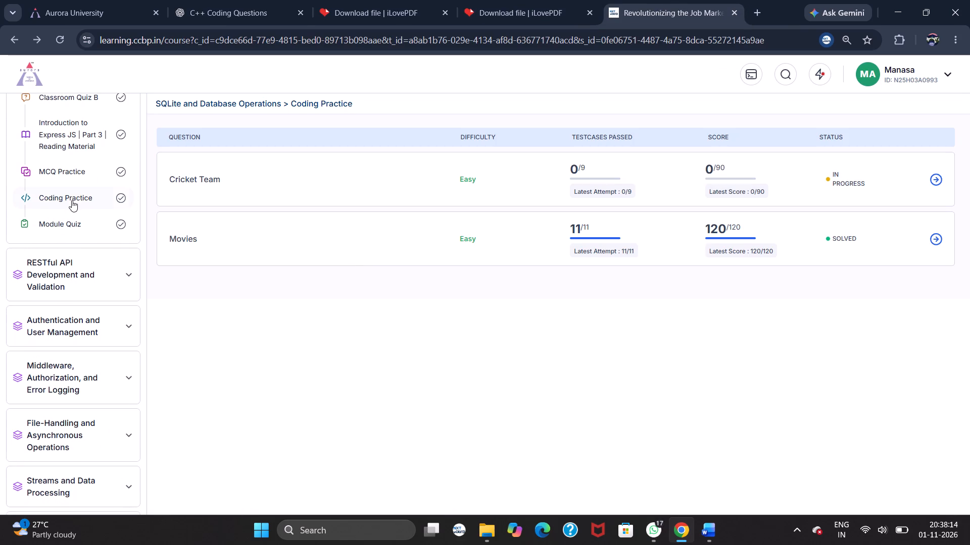
{"action": "left_click", "coordinate": [72, 195]}
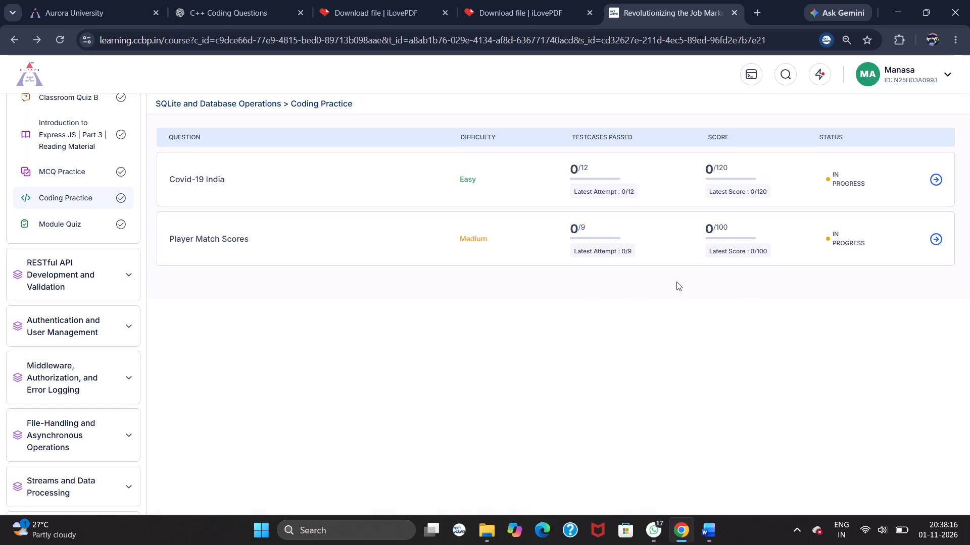
{"action": "left_click", "coordinate": [933, 237]}
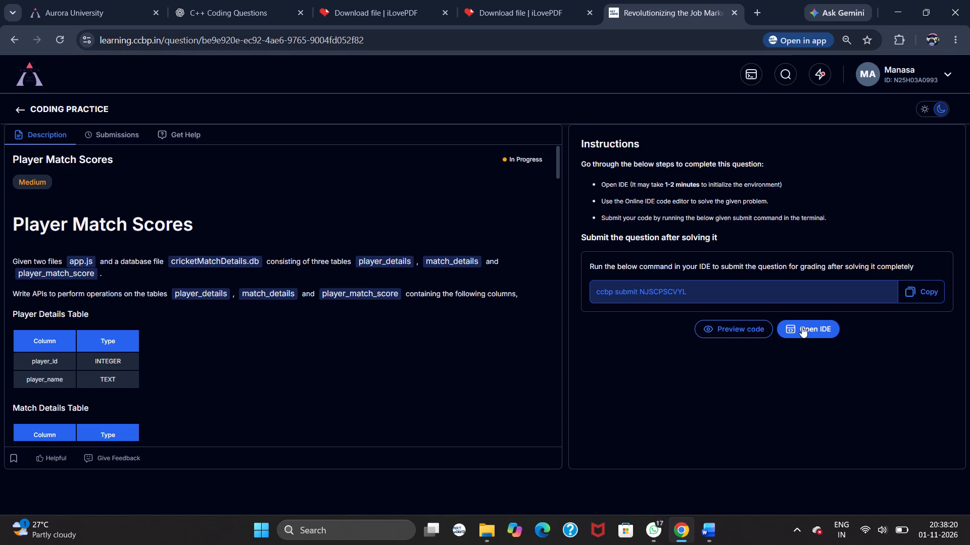
Capture a full-screen screenshot of the Player Match Scores description page.
{"action": "key", "text": "shift+super+s"}
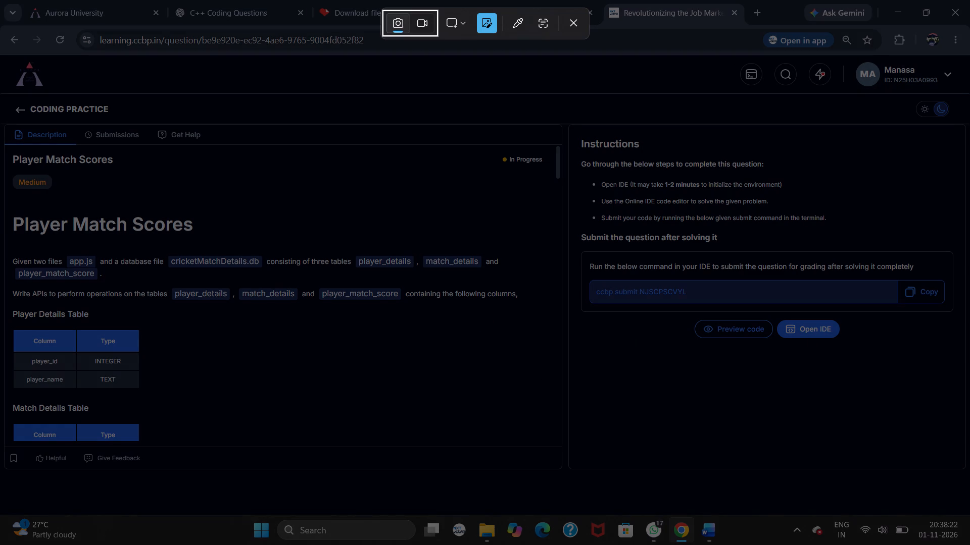
{"action": "left_click", "coordinate": [448, 16]}
{"action": "left_click", "coordinate": [466, 68]}
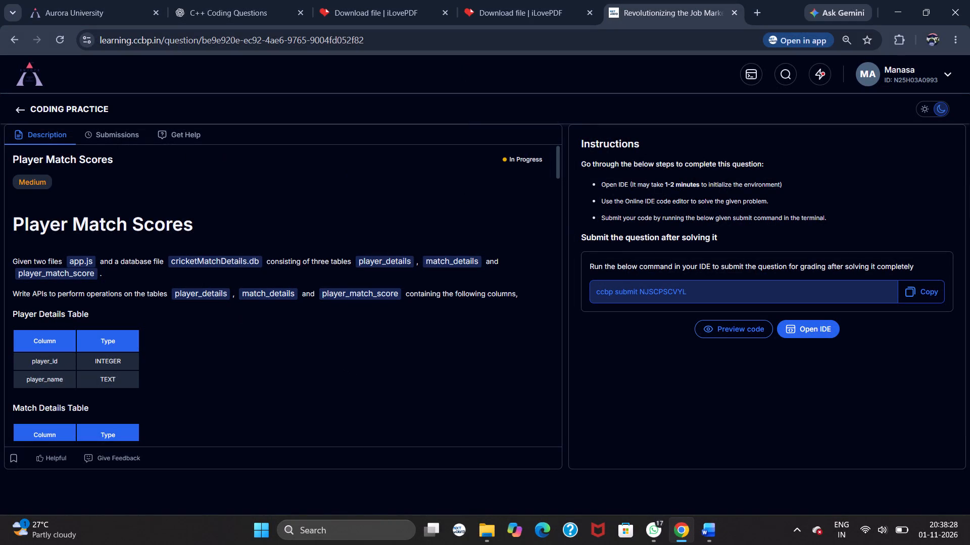
Open the IDE for the Player Match Scores question, agreeing to close the session active in another window.
{"action": "left_click", "coordinate": [818, 338]}
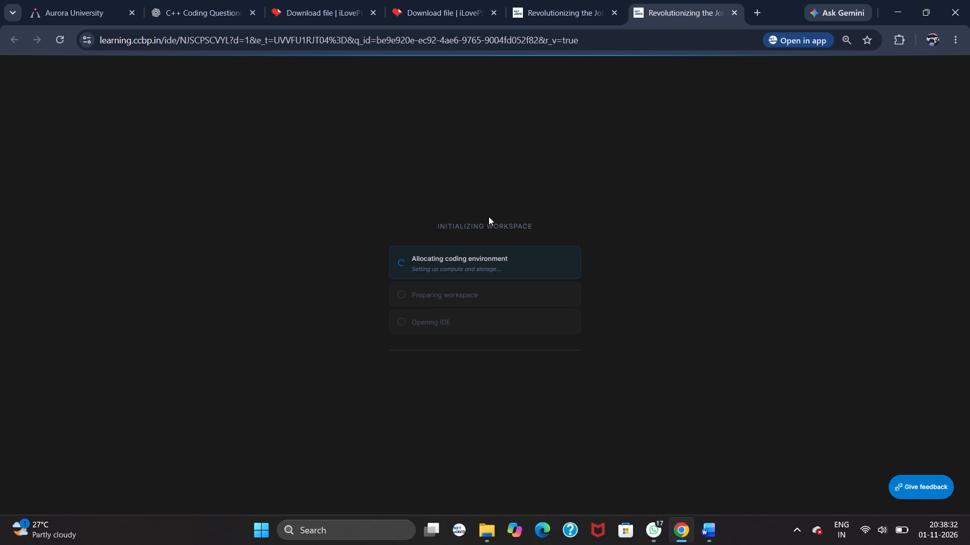
{"action": "left_click", "coordinate": [553, 297]}
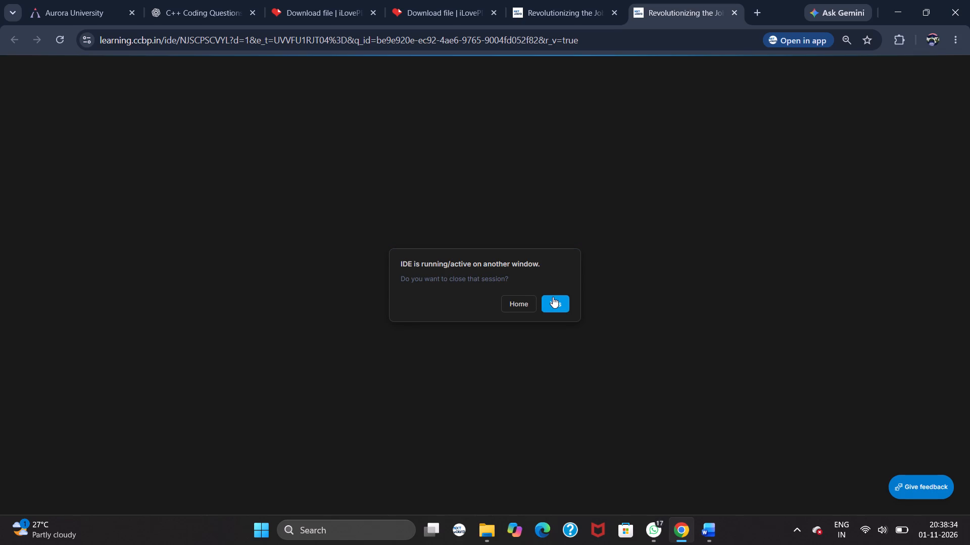
{"action": "left_click", "coordinate": [553, 297]}
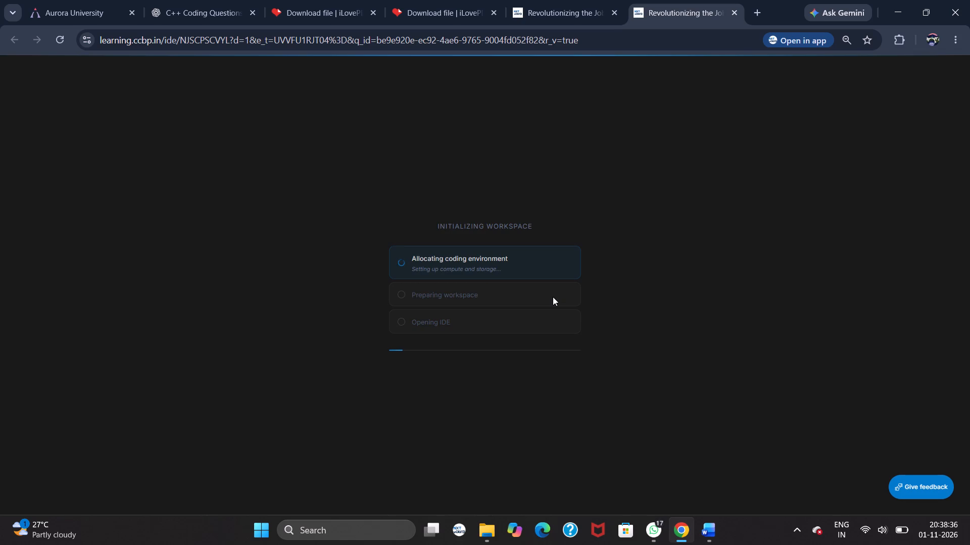
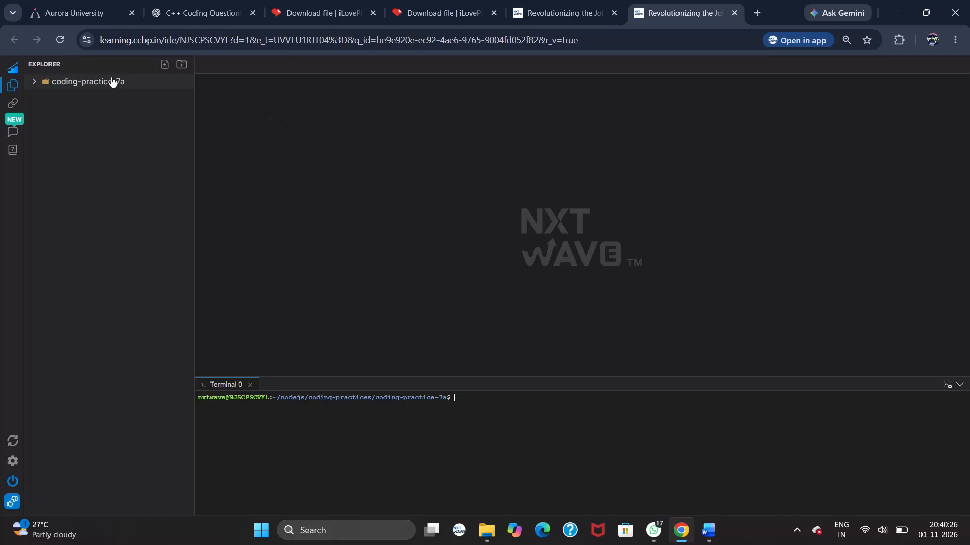
Open app.js from the coding-practice-7a folder and collapse the terminal so the code editor fills the height.
{"action": "left_click", "coordinate": [111, 77]}
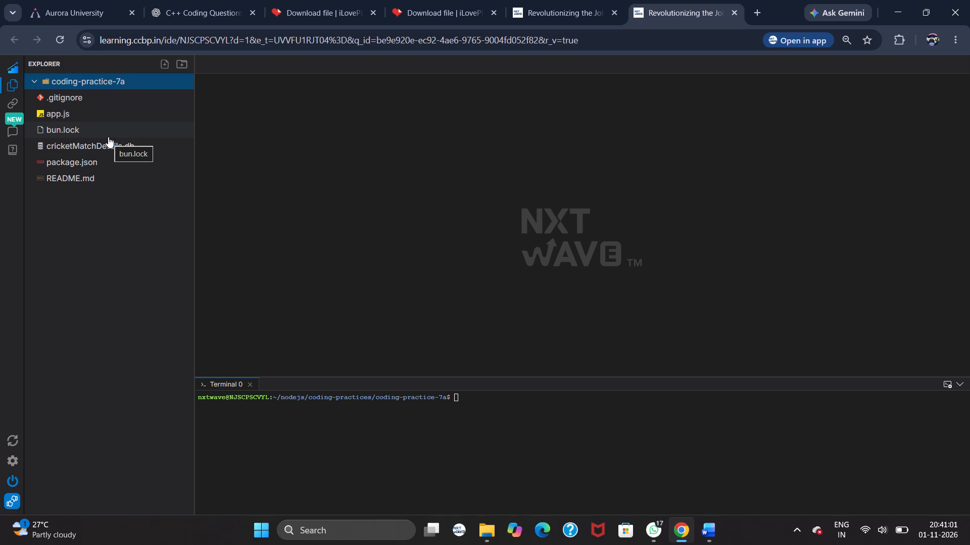
{"action": "left_click", "coordinate": [72, 116]}
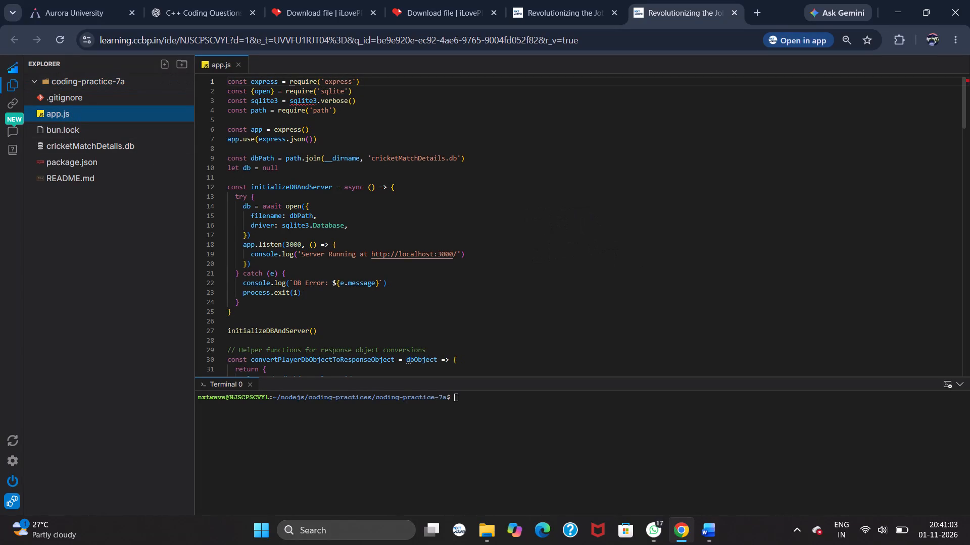
{"action": "scroll", "coordinate": [347, 211], "scroll_direction": "up", "scroll_amount": 2}
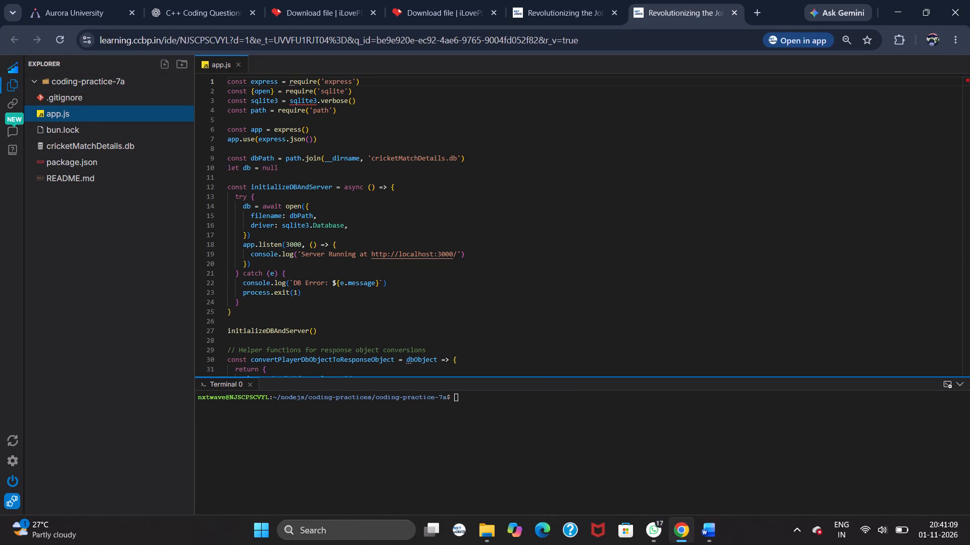
{"action": "left_click_drag", "start_coordinate": [544, 376], "coordinate": [583, 513]}
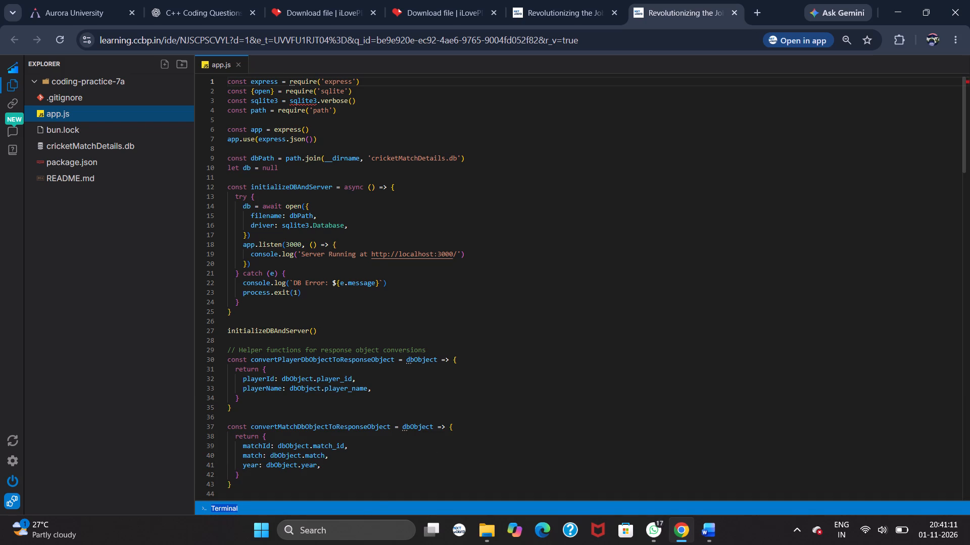
Capture a full-screen screenshot of app.js from line 1 through the response object conversion helpers.
{"action": "scroll", "coordinate": [541, 346], "scroll_direction": "down", "scroll_amount": 3}
{"action": "scroll", "coordinate": [541, 346], "scroll_direction": "up", "scroll_amount": 4}
{"action": "key", "text": "shift+super+s"}
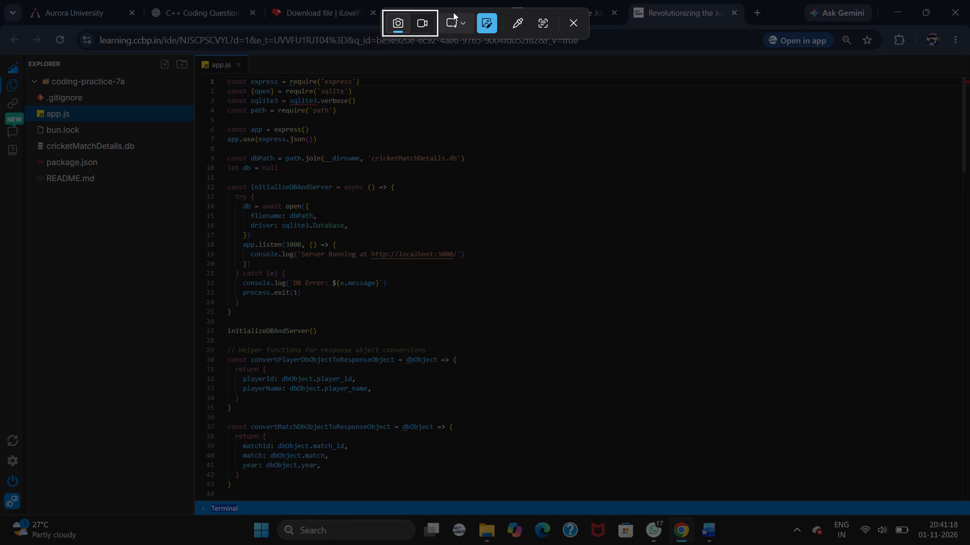
{"action": "left_click", "coordinate": [453, 18]}
{"action": "left_click", "coordinate": [467, 75]}
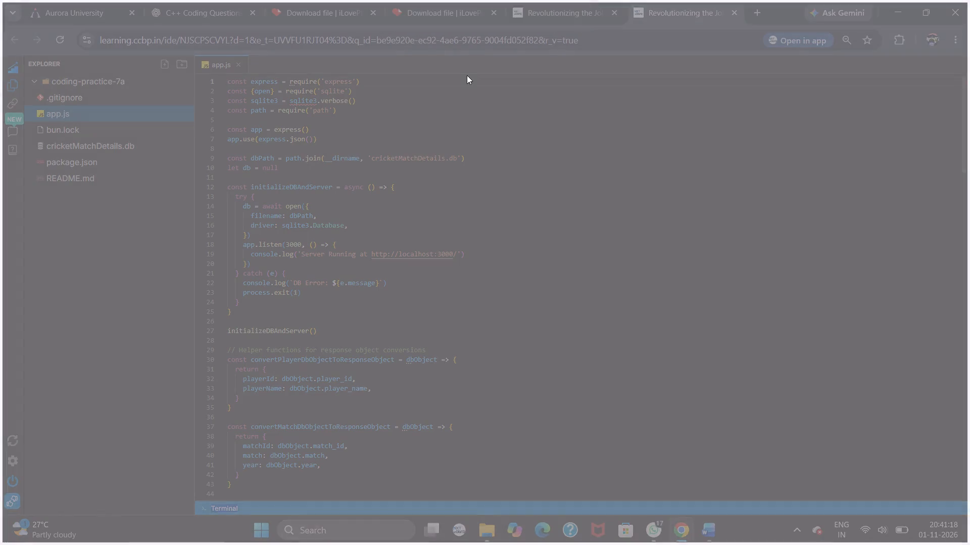
{"action": "scroll", "coordinate": [447, 218], "scroll_direction": "down", "scroll_amount": 6}
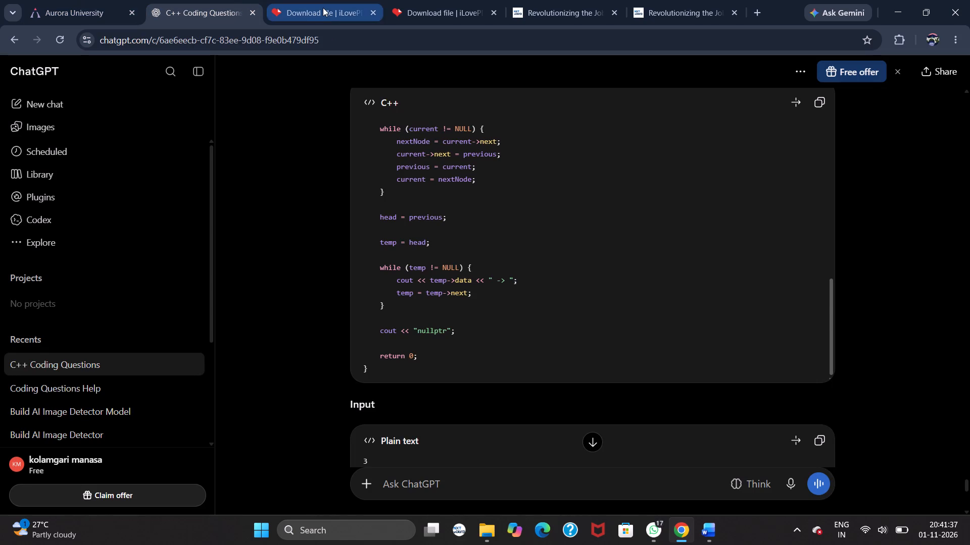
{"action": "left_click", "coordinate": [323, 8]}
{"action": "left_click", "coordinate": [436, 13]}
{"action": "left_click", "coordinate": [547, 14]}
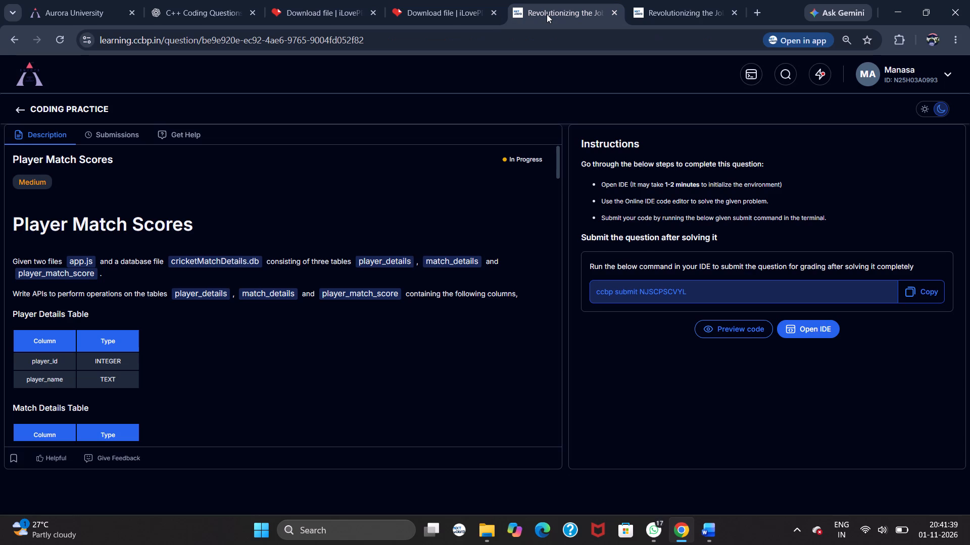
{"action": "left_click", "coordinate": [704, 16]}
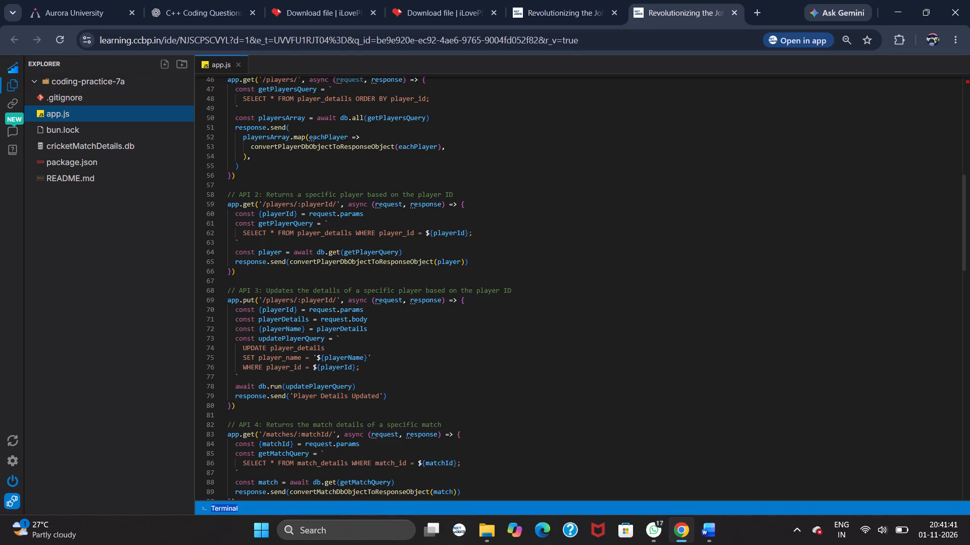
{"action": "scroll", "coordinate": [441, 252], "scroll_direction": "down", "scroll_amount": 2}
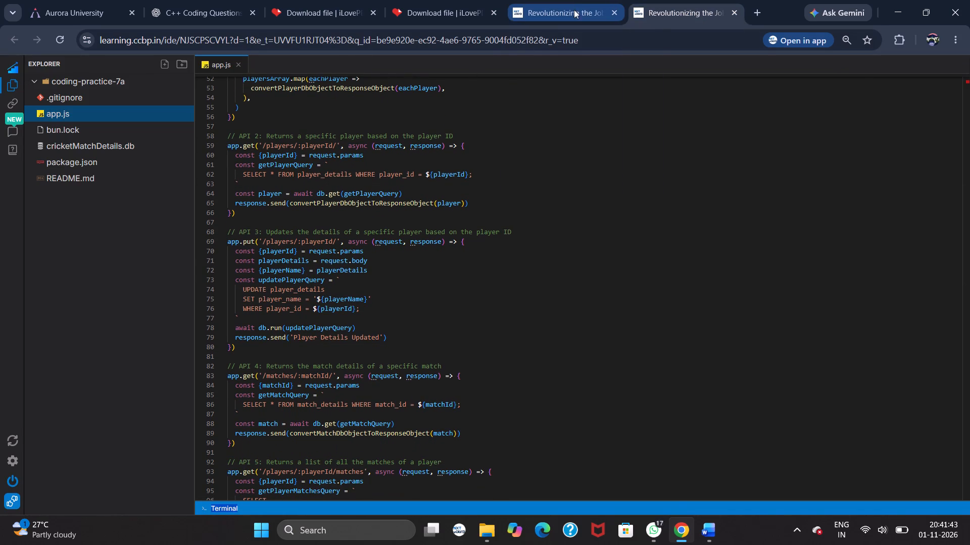
Copy the Player Match Scores description screenshot from the File Explorer Gallery and paste it in the Word report below the last Cricket Team code screenshot.
{"action": "left_click", "coordinate": [707, 527]}
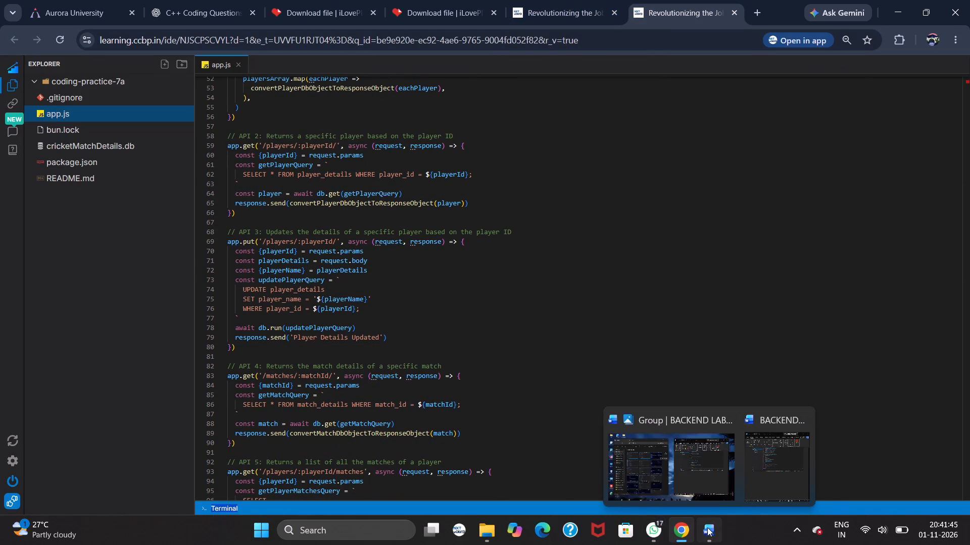
{"action": "left_click", "coordinate": [488, 536]}
{"action": "scroll", "coordinate": [608, 327], "scroll_direction": "up", "scroll_amount": 3}
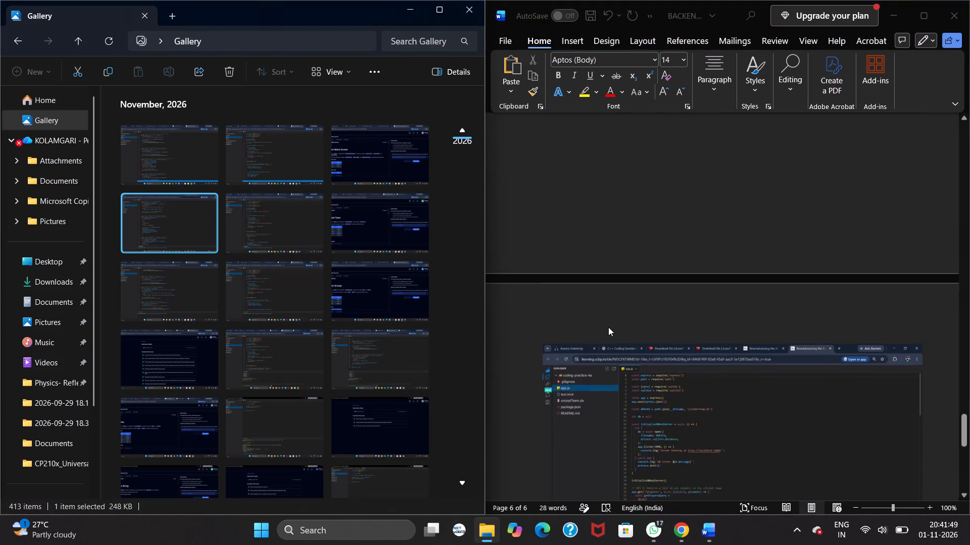
{"action": "scroll", "coordinate": [608, 327], "scroll_direction": "up", "scroll_amount": 3}
{"action": "scroll", "coordinate": [608, 327], "scroll_direction": "down", "scroll_amount": 3}
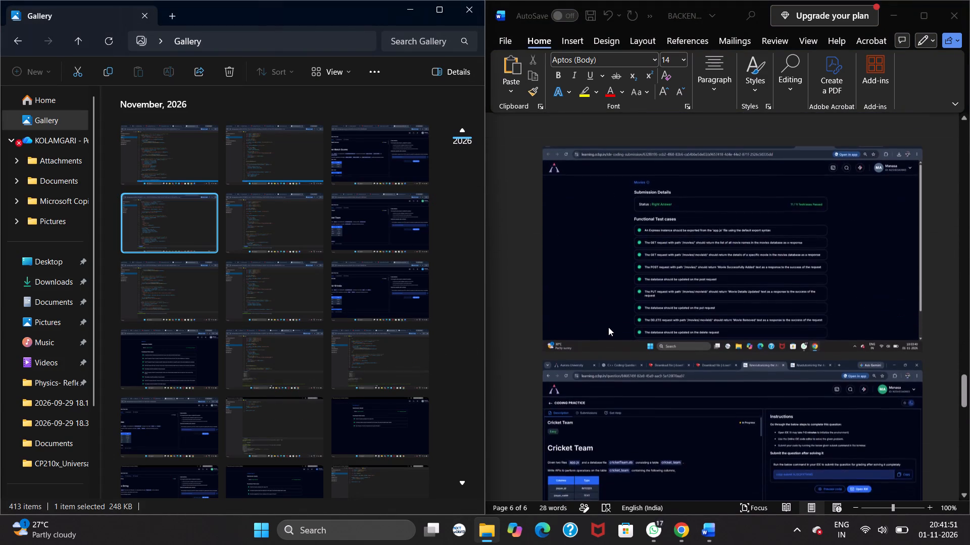
{"action": "scroll", "coordinate": [608, 327], "scroll_direction": "down", "scroll_amount": 1}
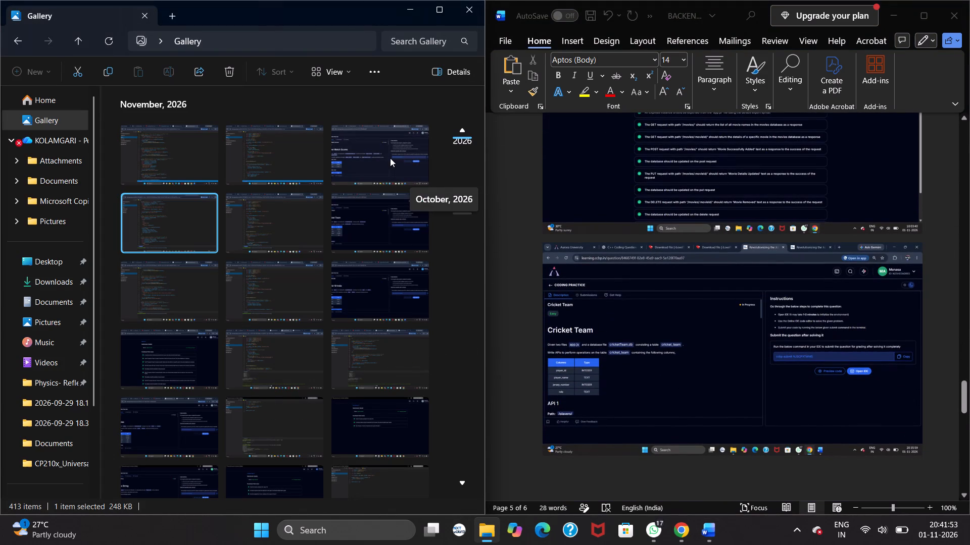
{"action": "right_click", "coordinate": [380, 157]}
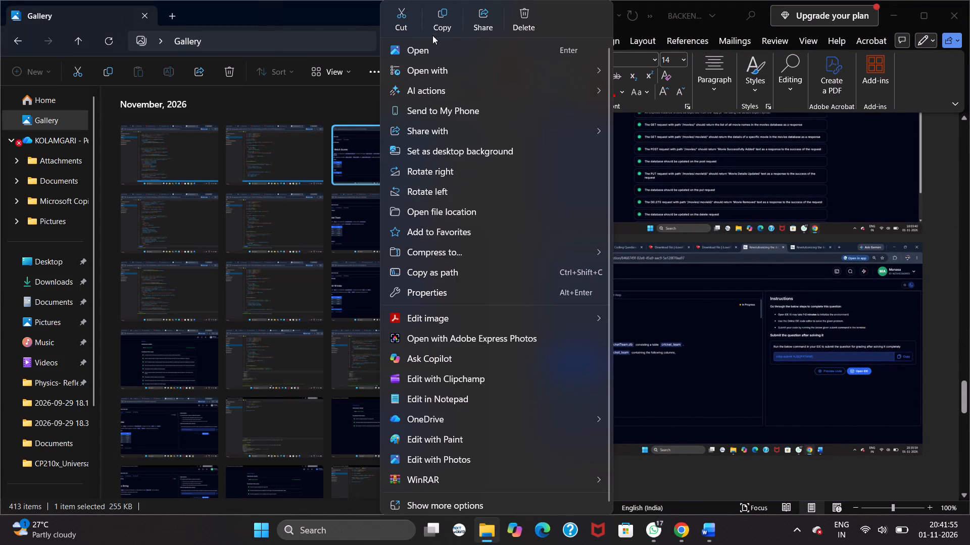
{"action": "left_click", "coordinate": [440, 21]}
{"action": "scroll", "coordinate": [651, 328], "scroll_direction": "down", "scroll_amount": 2}
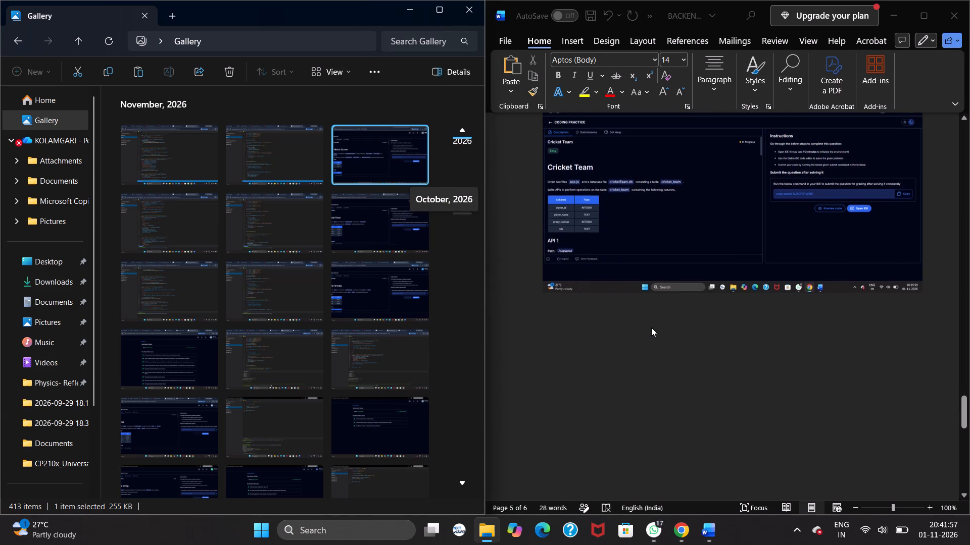
{"action": "scroll", "coordinate": [651, 328], "scroll_direction": "down", "scroll_amount": 5}
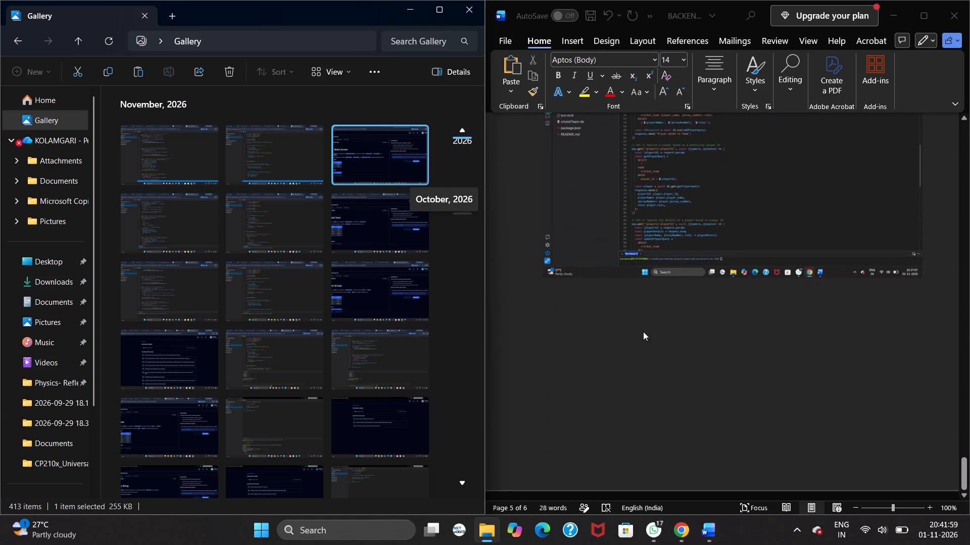
{"action": "left_click", "coordinate": [612, 342]}
{"action": "key", "text": "Return"}
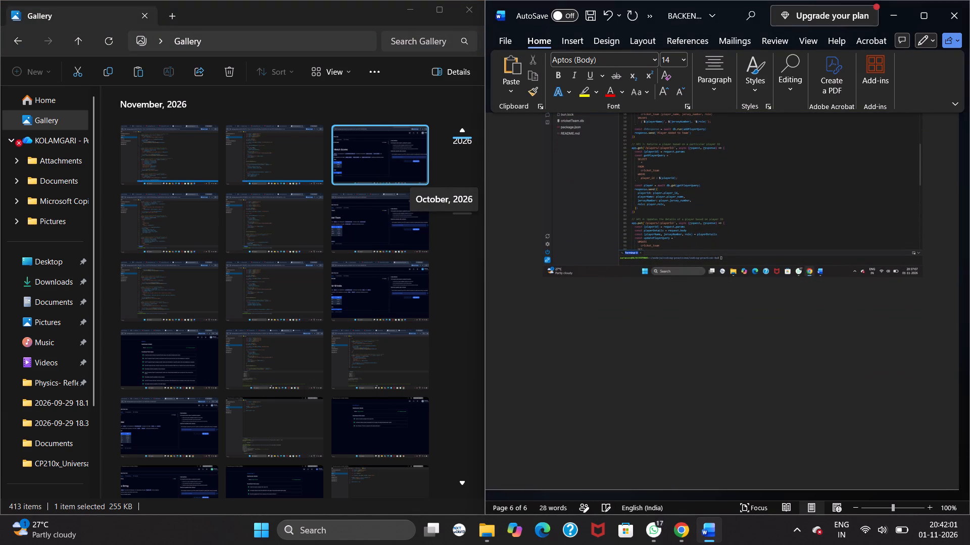
{"action": "key", "text": "Return"}
{"action": "key", "text": "ctrl+v"}
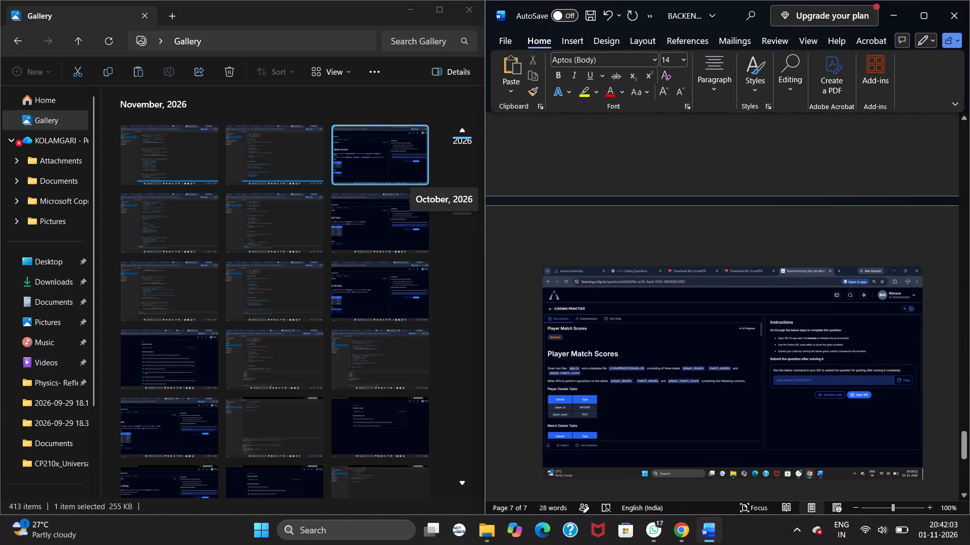
Copy the screenshot of the beginning of app.js from the Gallery and paste it below the Player Match Scores description in the report.
{"action": "scroll", "coordinate": [690, 387], "scroll_direction": "down", "scroll_amount": 1}
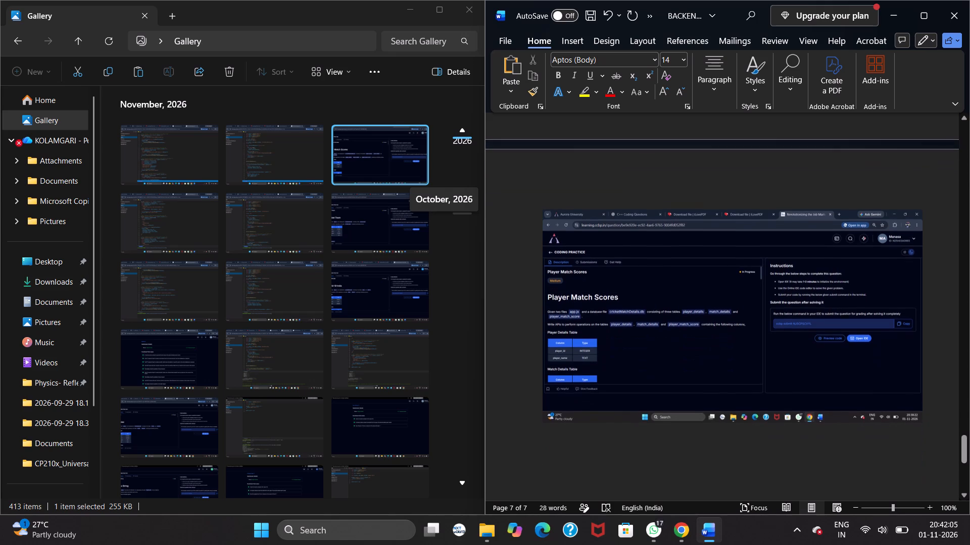
{"action": "key", "text": "Return"}
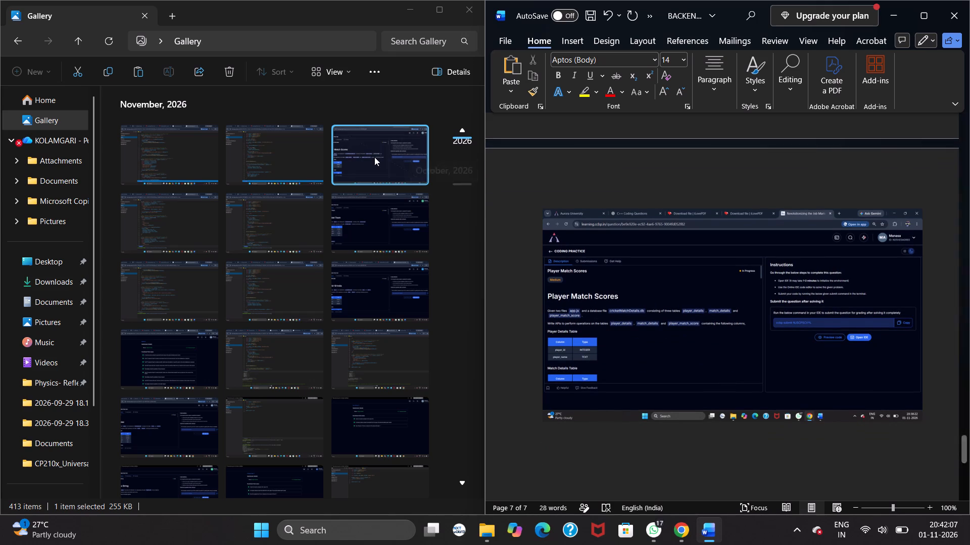
{"action": "right_click", "coordinate": [273, 160]}
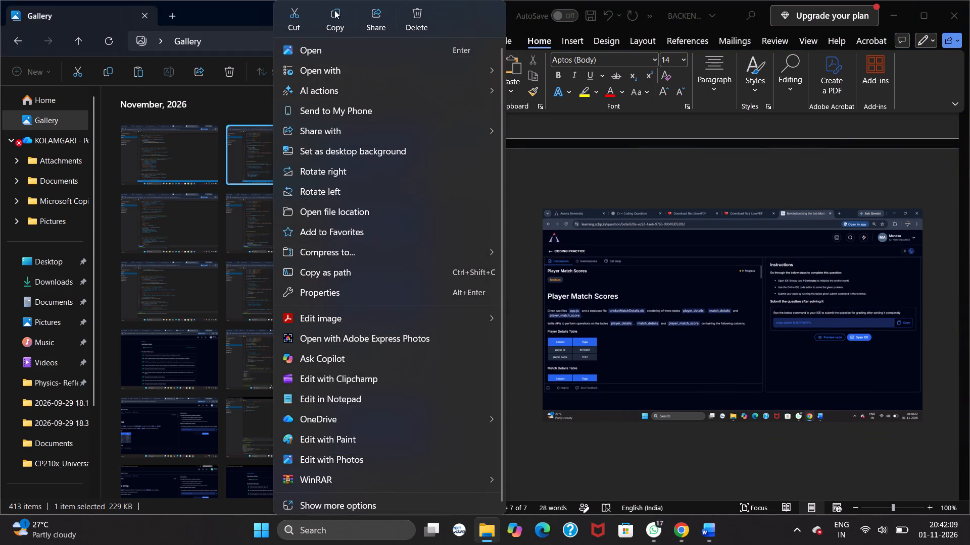
{"action": "left_click", "coordinate": [332, 19]}
{"action": "left_click", "coordinate": [588, 445]}
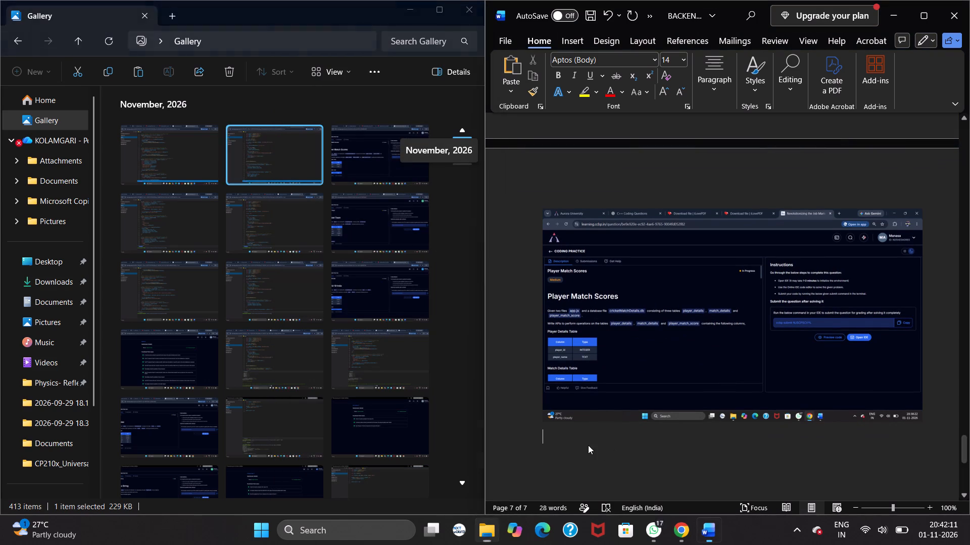
{"action": "key", "text": "ctrl+v"}
Copy the newest screenshot, showing APIs 1 to 4, from the Gallery and paste it on a new line after the first Player Match Scores code image.
{"action": "scroll", "coordinate": [588, 445], "scroll_direction": "down", "scroll_amount": 1}
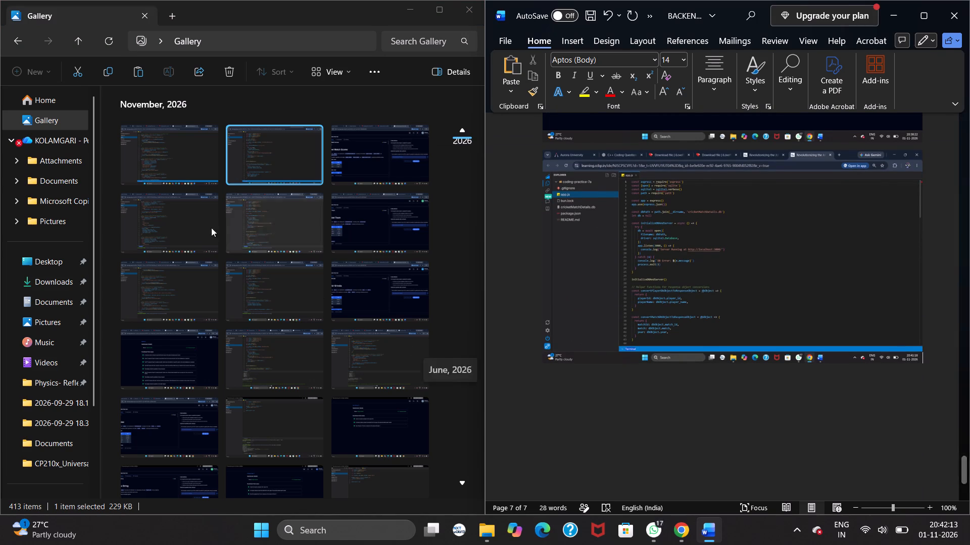
{"action": "right_click", "coordinate": [190, 179]}
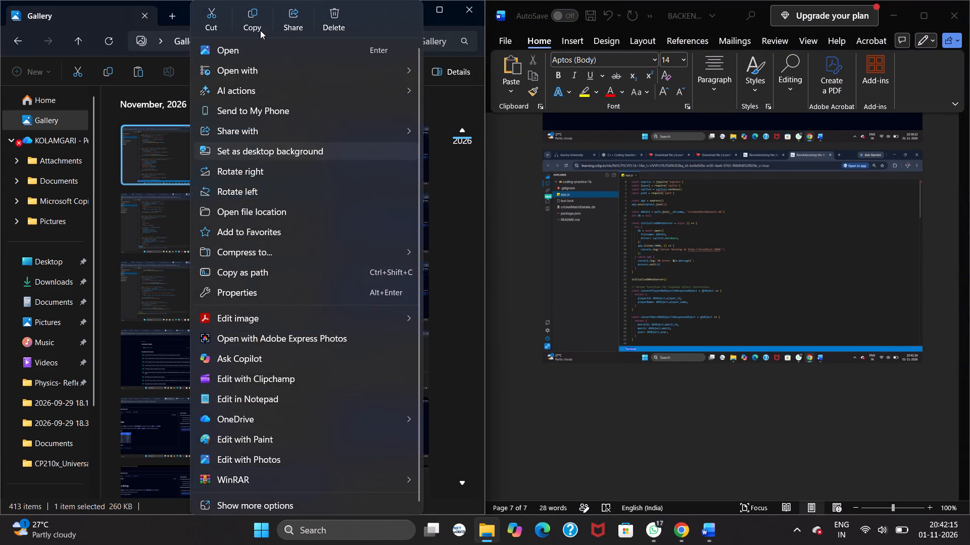
{"action": "left_click", "coordinate": [259, 20]}
{"action": "left_click", "coordinate": [562, 402]}
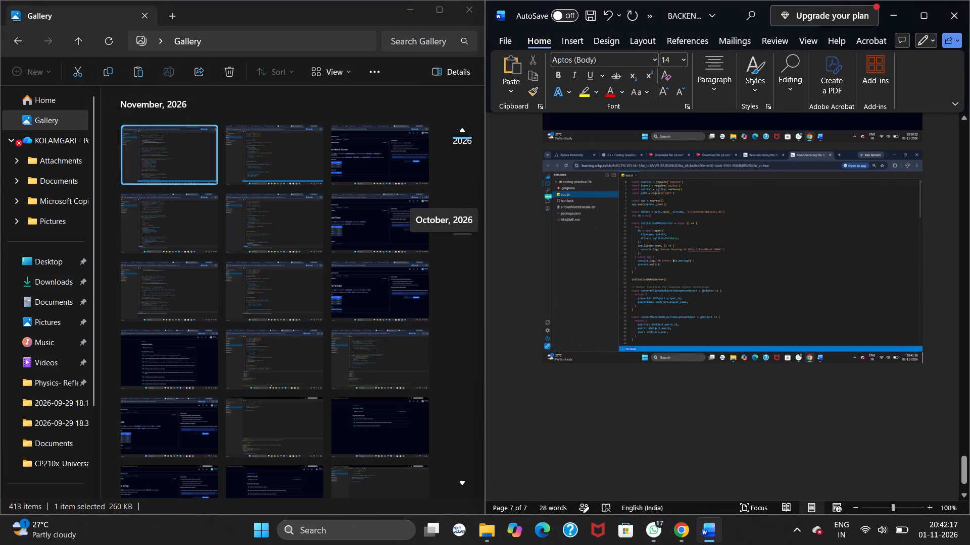
{"action": "key", "text": "Return"}
{"action": "key", "text": "ctrl+v"}
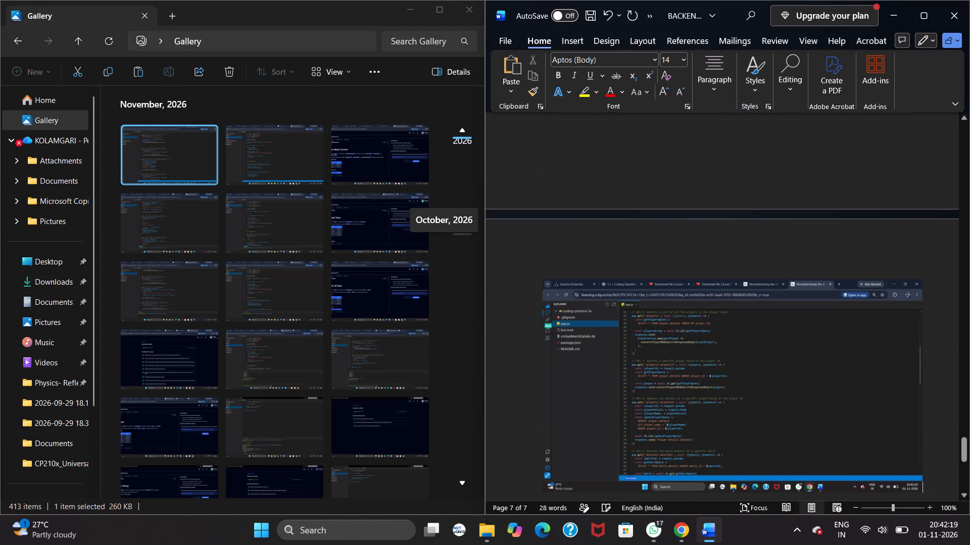
{"action": "scroll", "coordinate": [562, 402], "scroll_direction": "down", "scroll_amount": 1}
{"action": "scroll", "coordinate": [562, 402], "scroll_direction": "up", "scroll_amount": 2}
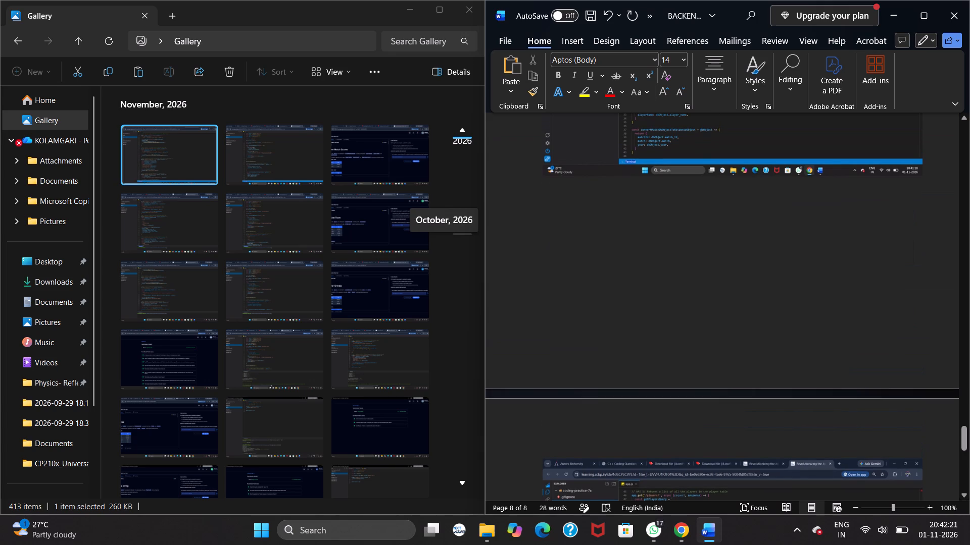
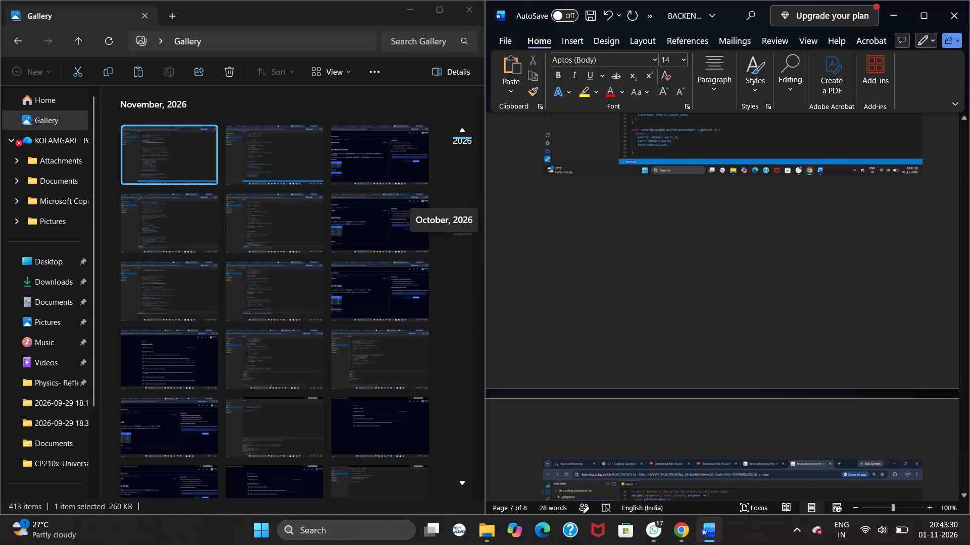
Check the pasted APIs 1 to 4 image in the report, close the Gallery window and minimize Word to return to app.js in the browser.
{"action": "scroll", "coordinate": [738, 378], "scroll_direction": "down", "scroll_amount": 2}
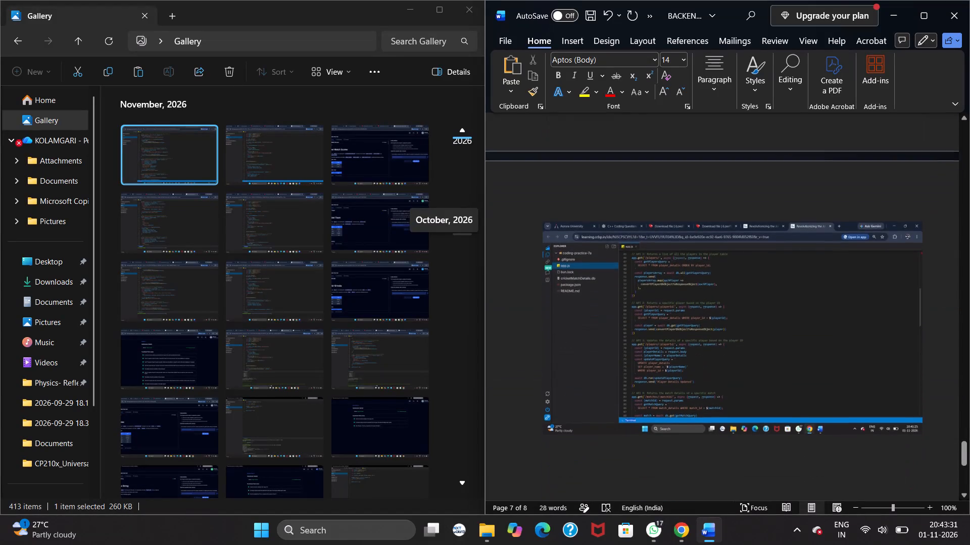
{"action": "scroll", "coordinate": [738, 378], "scroll_direction": "down", "scroll_amount": 1}
{"action": "scroll", "coordinate": [715, 339], "scroll_direction": "down", "scroll_amount": 1}
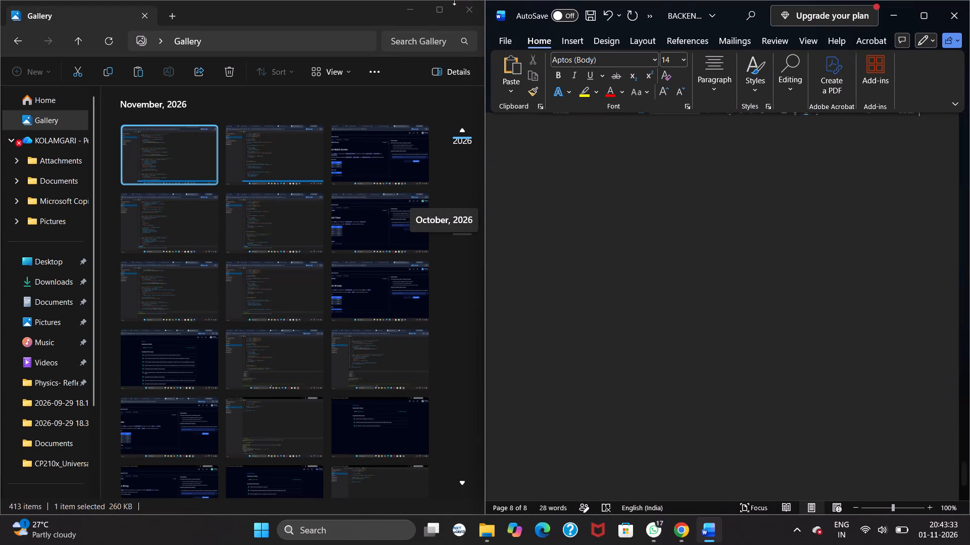
{"action": "left_click", "coordinate": [462, 2]}
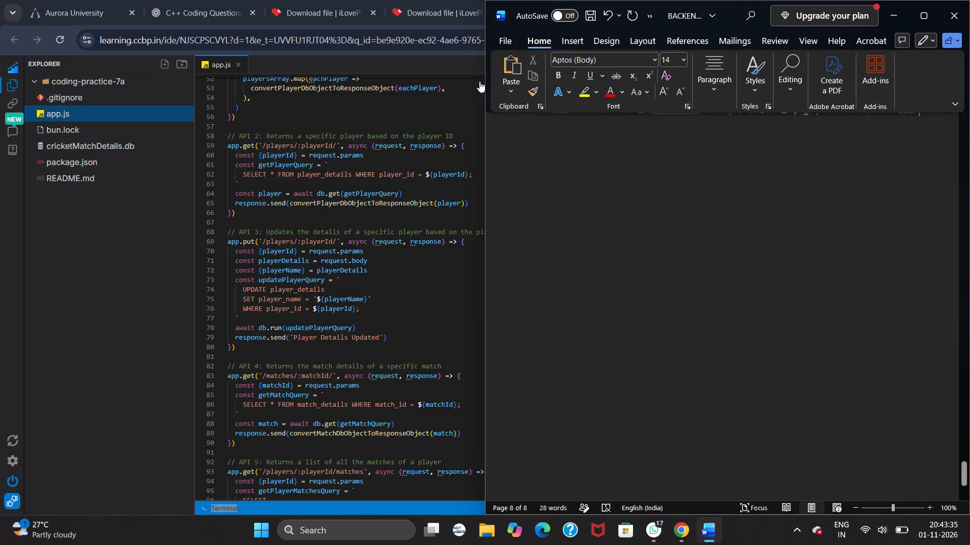
{"action": "left_click", "coordinate": [885, 9]}
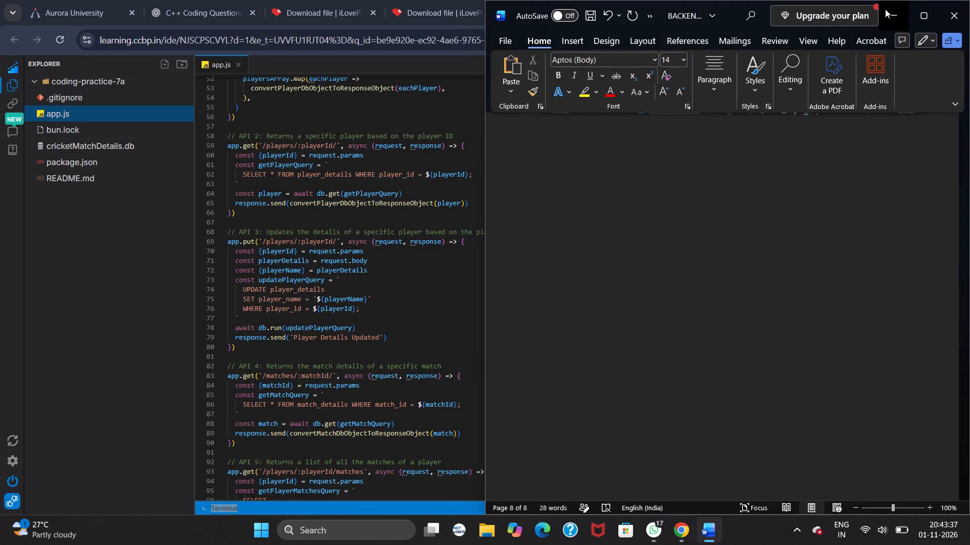